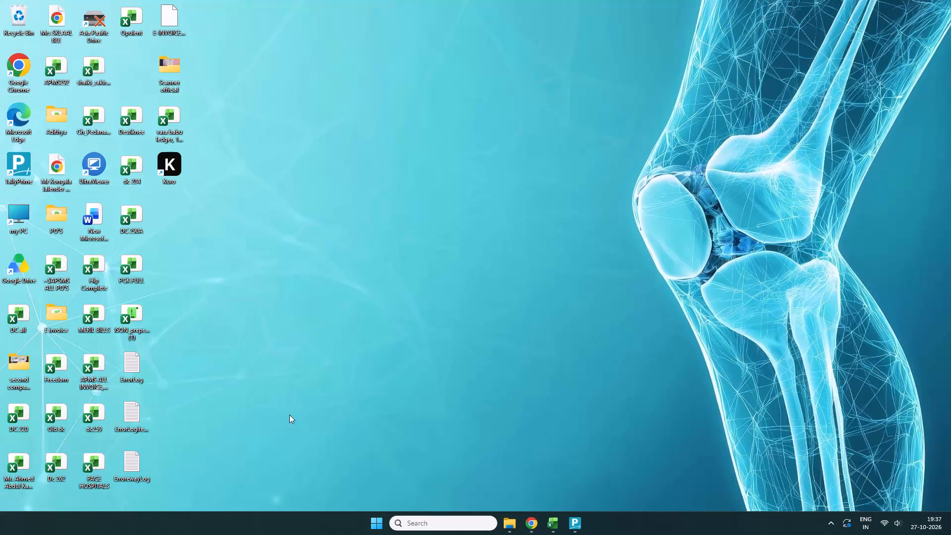
In Chrome, close the MRP date search, DigitalOcean contact, Cloud Computing Services, TallyPrime Server and 46/2 search tabs.
left_click(530, 526)
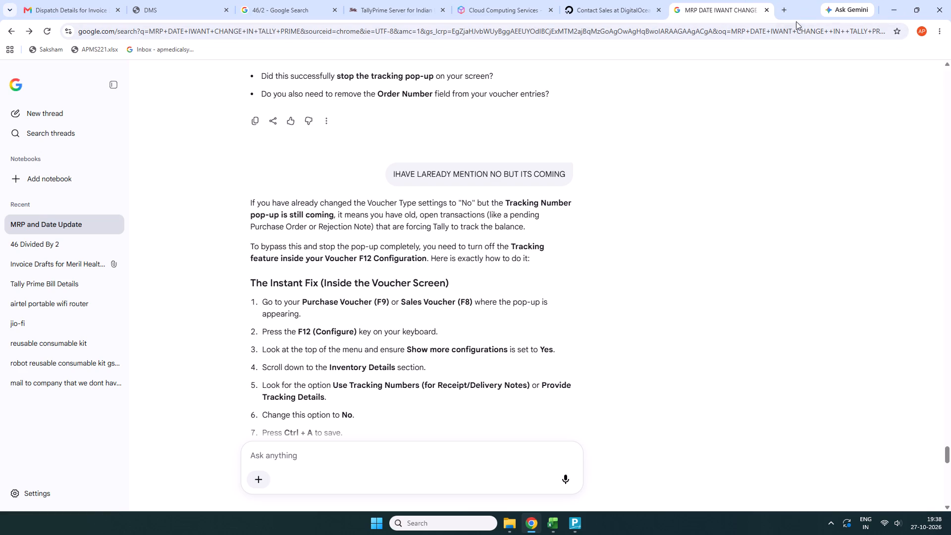
left_click(768, 10)
left_click(717, 10)
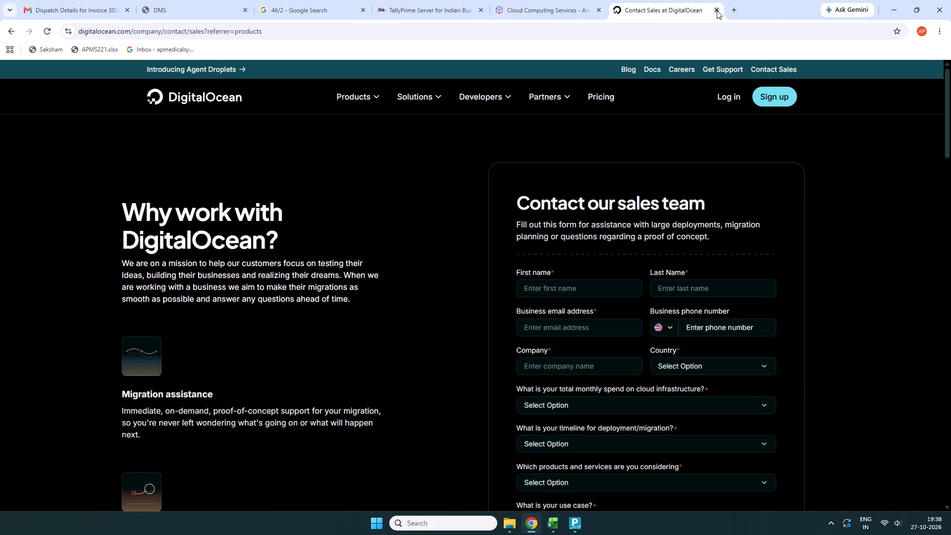
left_click(599, 10)
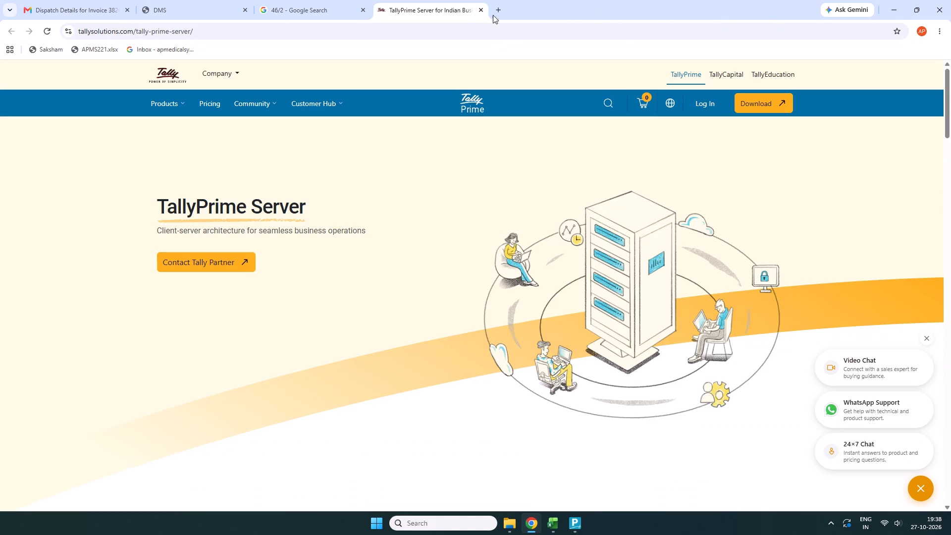
left_click(481, 12)
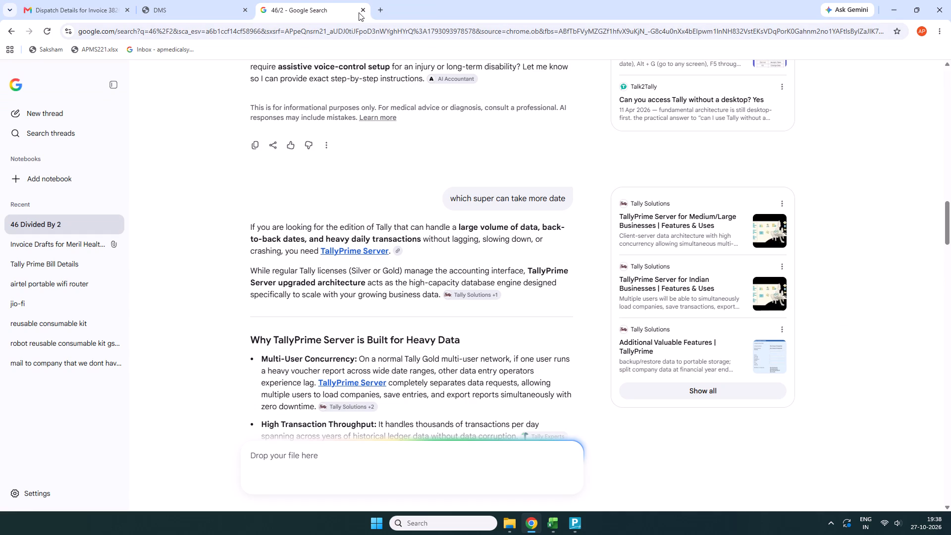
left_click(364, 7)
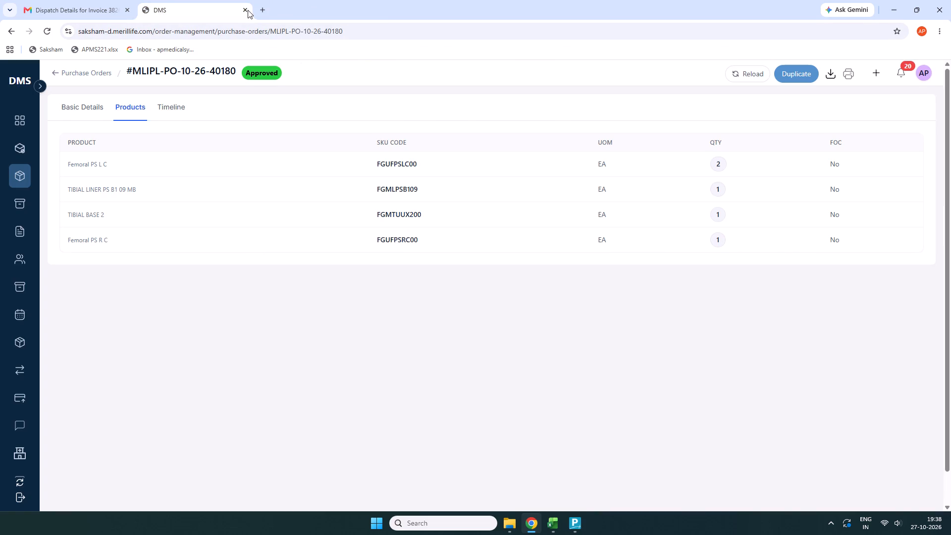
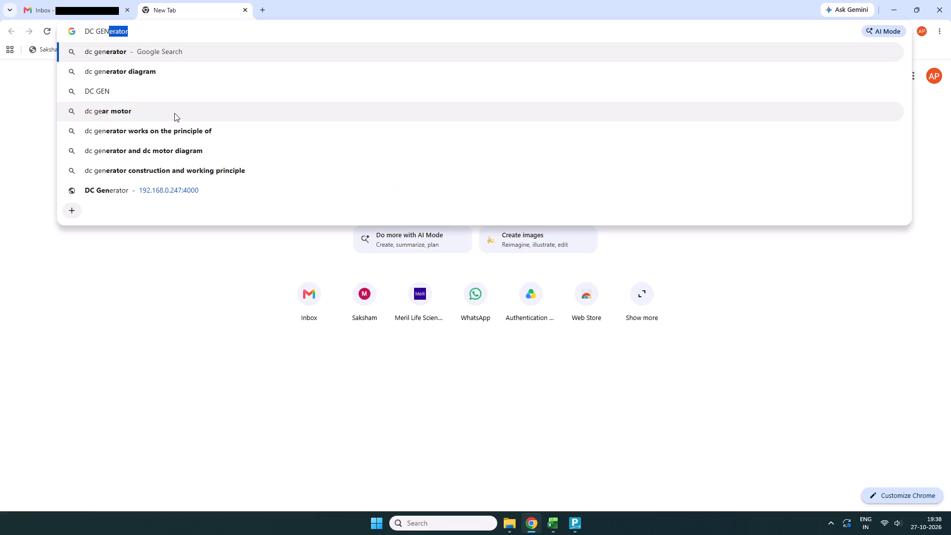
Search Google for "dc generator" in the new tab.
key("BackSpace")
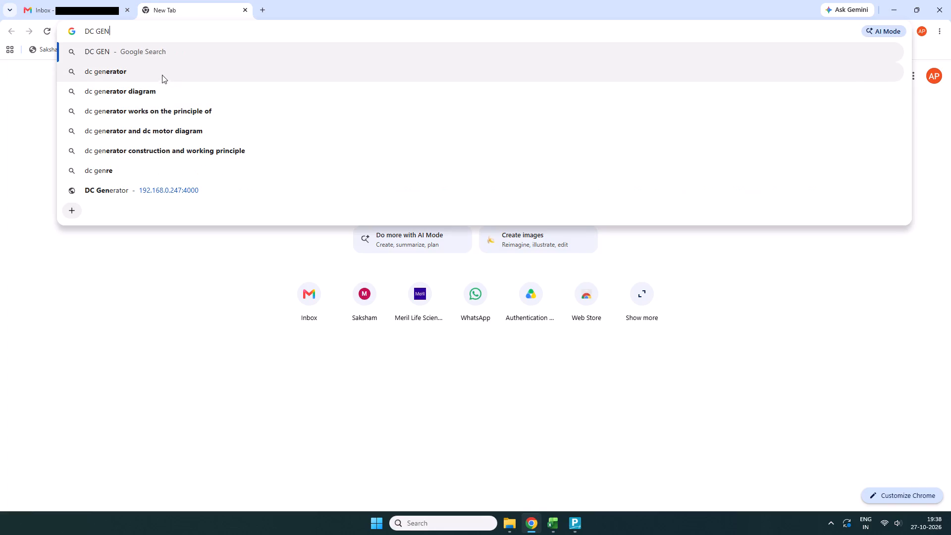
left_click(161, 76)
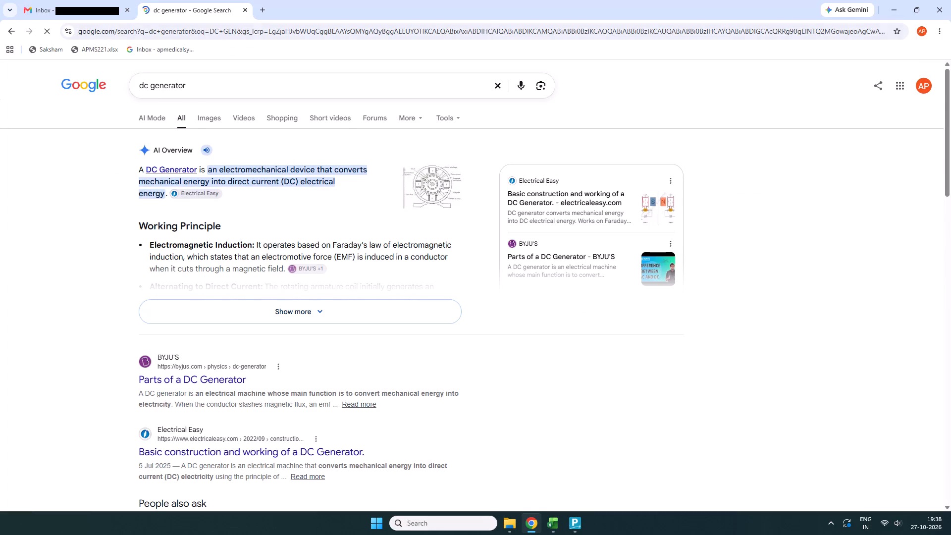
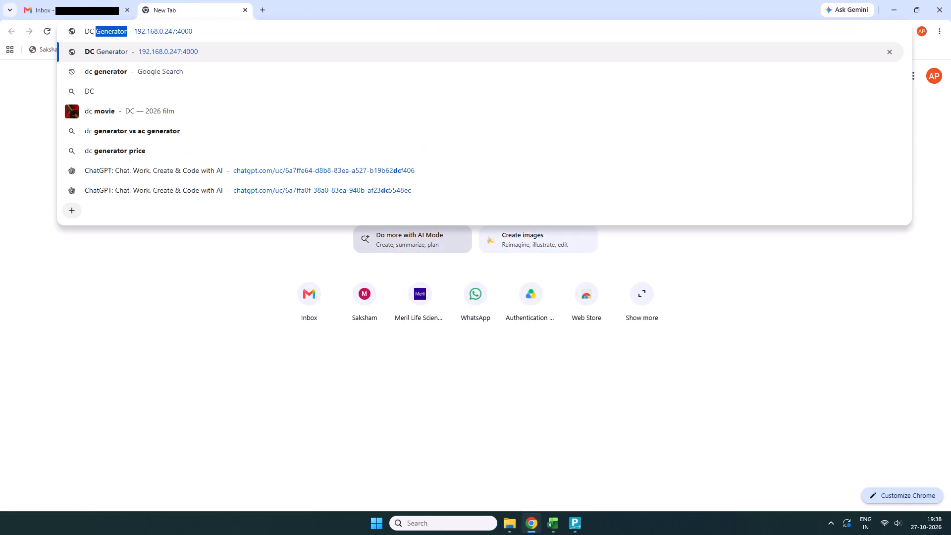
Open the DC Generator page at 192.168.0.247:4000 and look through its complete product list.
left_click(250, 52)
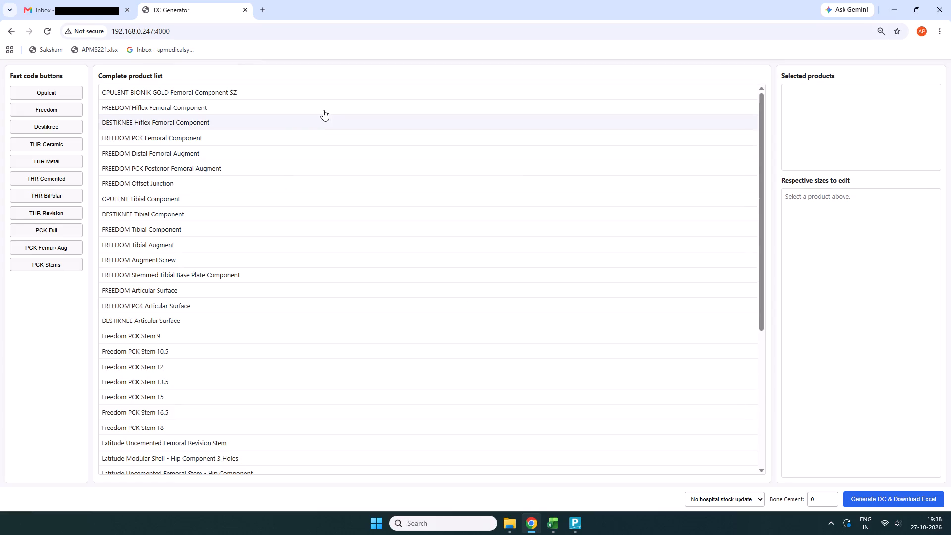
scroll(466, 204, "down", 4)
scroll(468, 210, "up", 3)
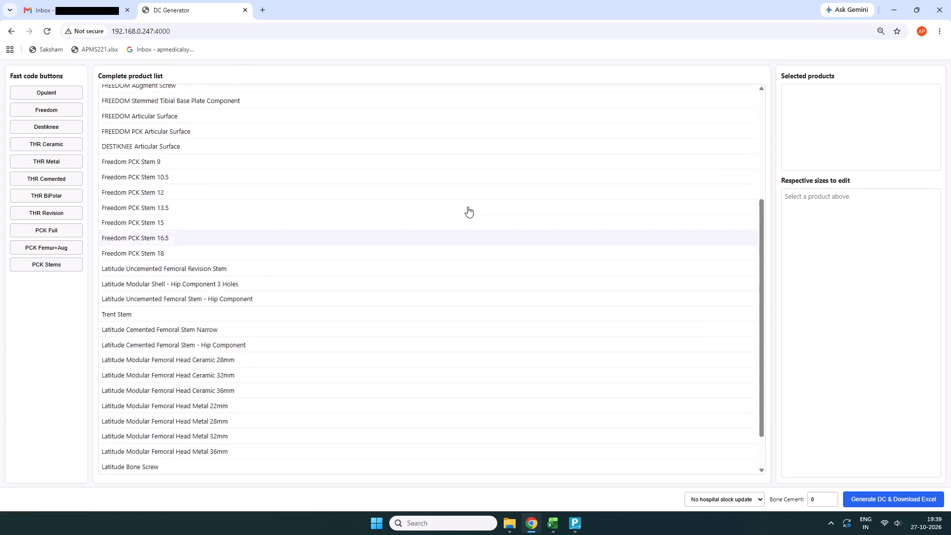
scroll(468, 207, "up", 6)
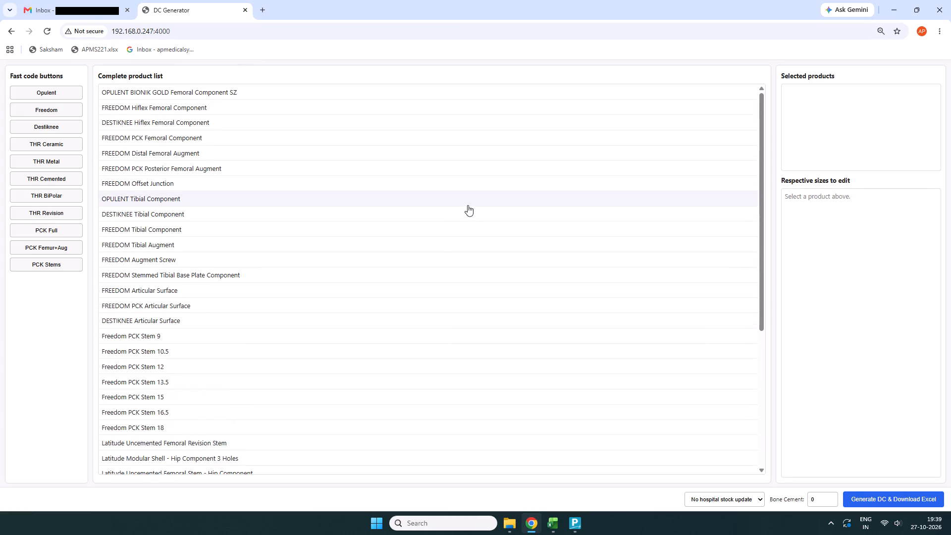
Bookmark the DC Generator page in the bookmarks bar under the name DC Generator.
right_click(192, 11)
left_click(473, 159)
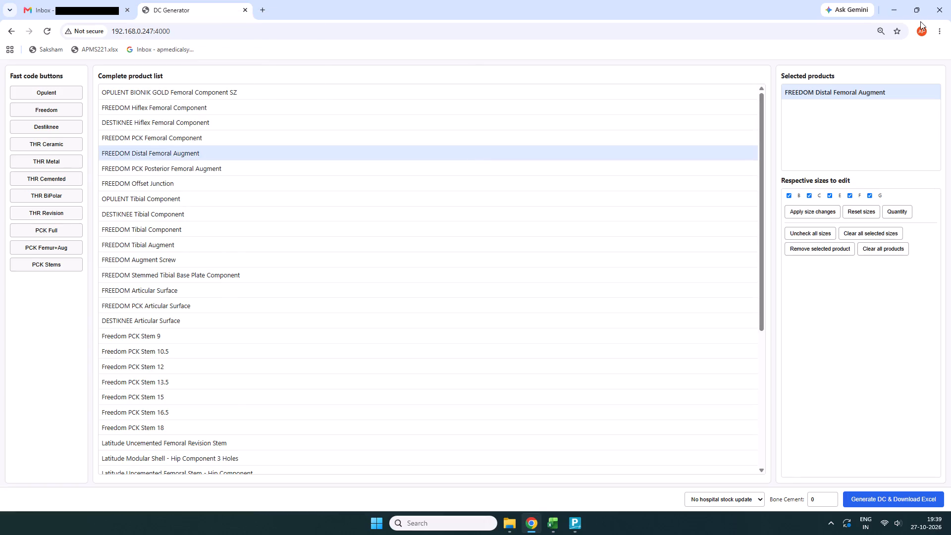
left_click(899, 30)
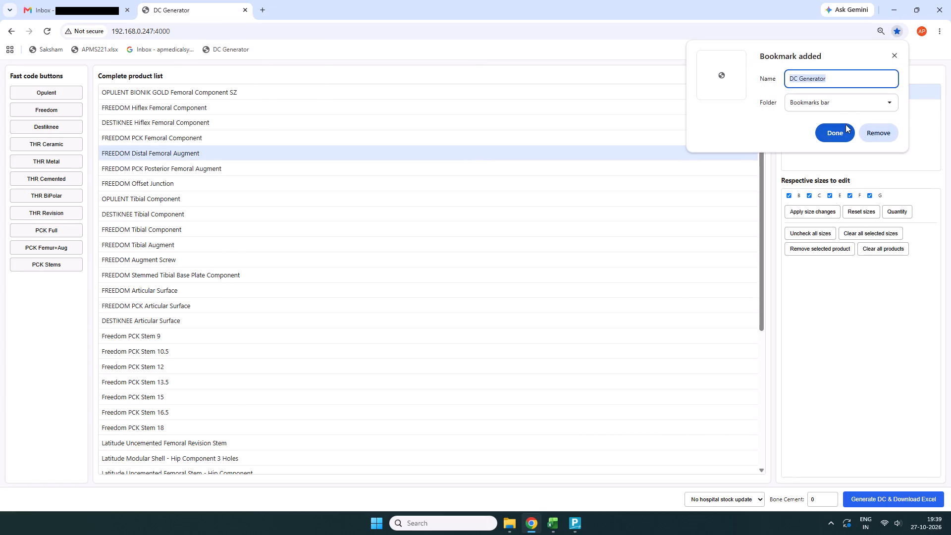
Save the DC Generator bookmark in the Bookmarks bar.
left_click(842, 129)
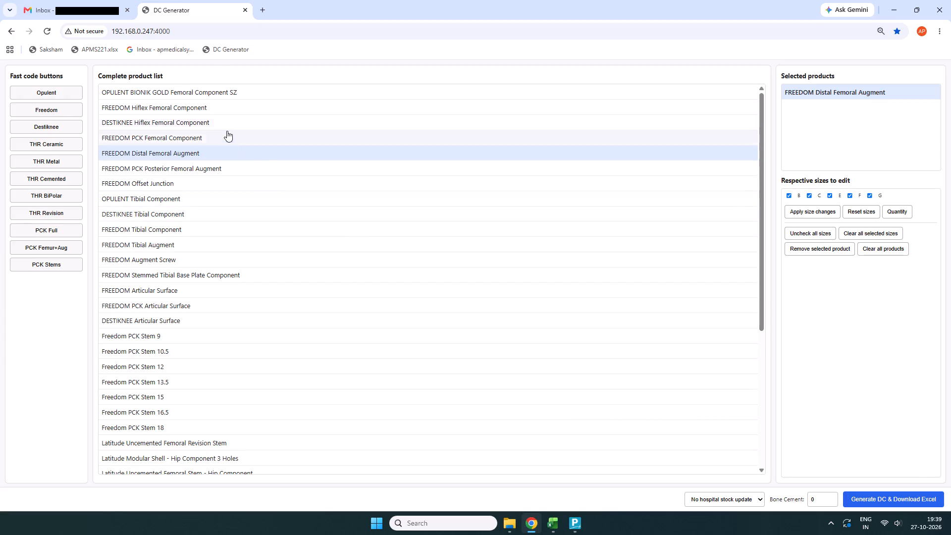
Add FREEDOM Hiflex Femoral Component to the selected products with only left sizes B and C checked.
left_click(223, 110)
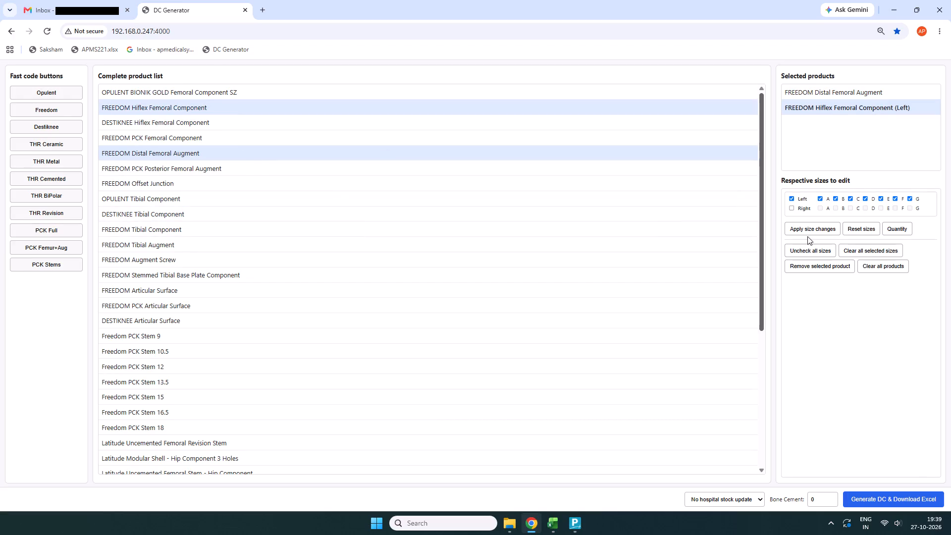
left_click(804, 250)
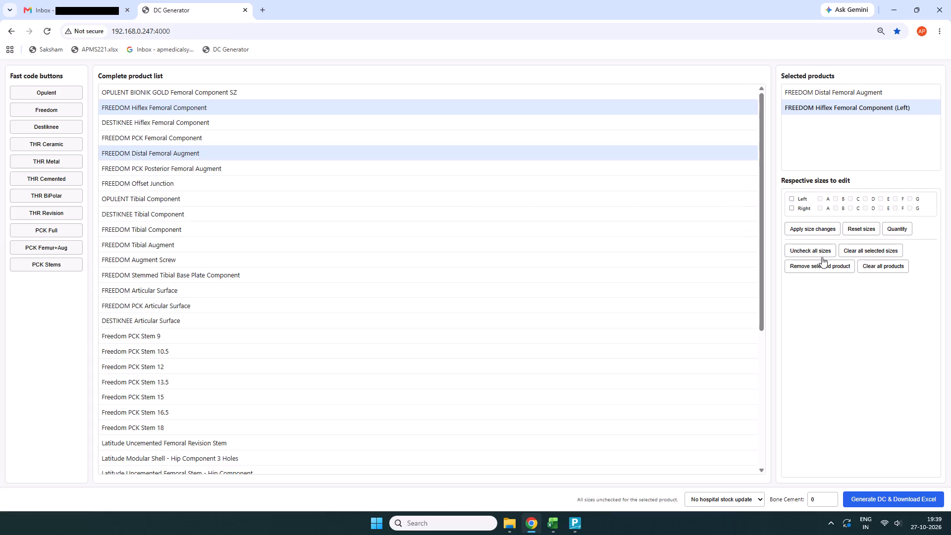
left_click(790, 198)
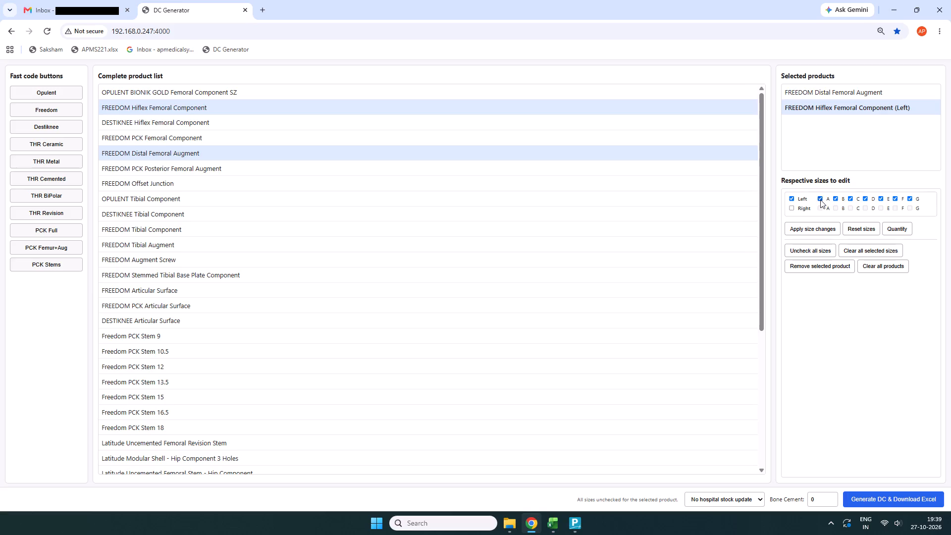
left_click(820, 200)
left_click(849, 197)
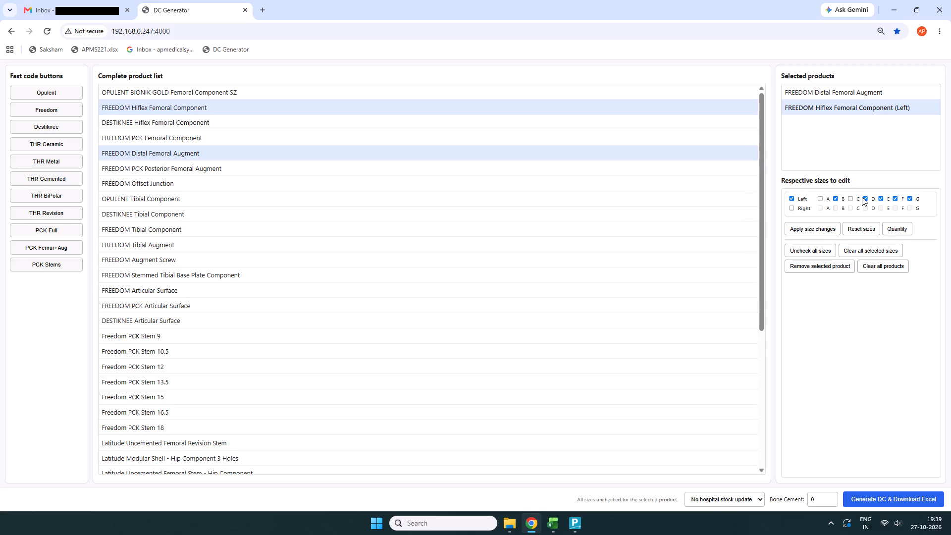
left_click(862, 197)
left_click(868, 197)
left_click(878, 197)
left_click(895, 196)
left_click(907, 197)
left_click(850, 200)
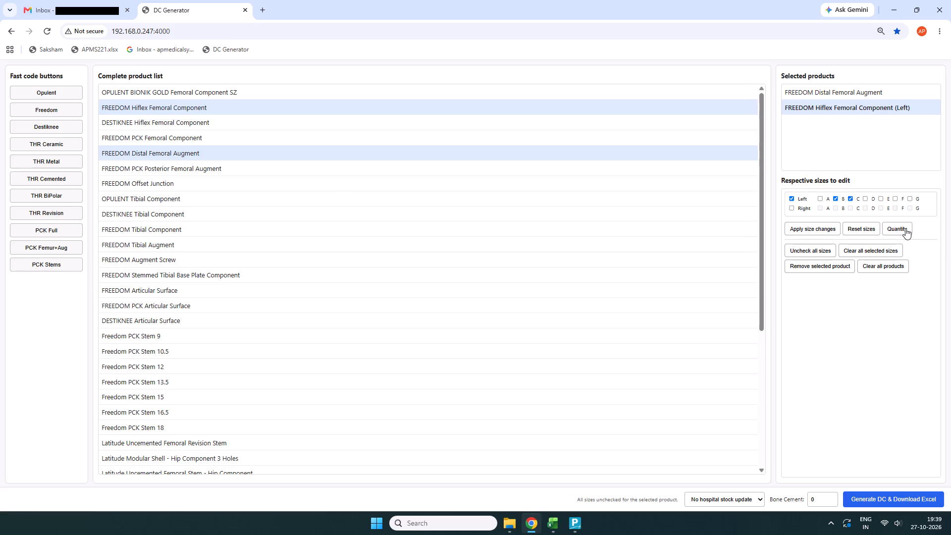
Set the quantity of FREEDOM Hiflex Femoral Component Left size C to 2 and apply it.
left_click(902, 227)
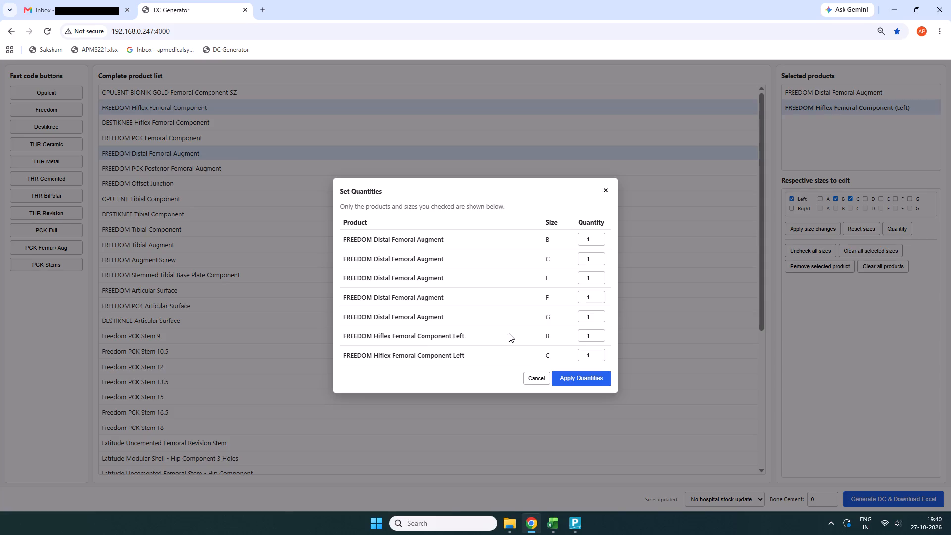
left_click(597, 352)
left_click(596, 373)
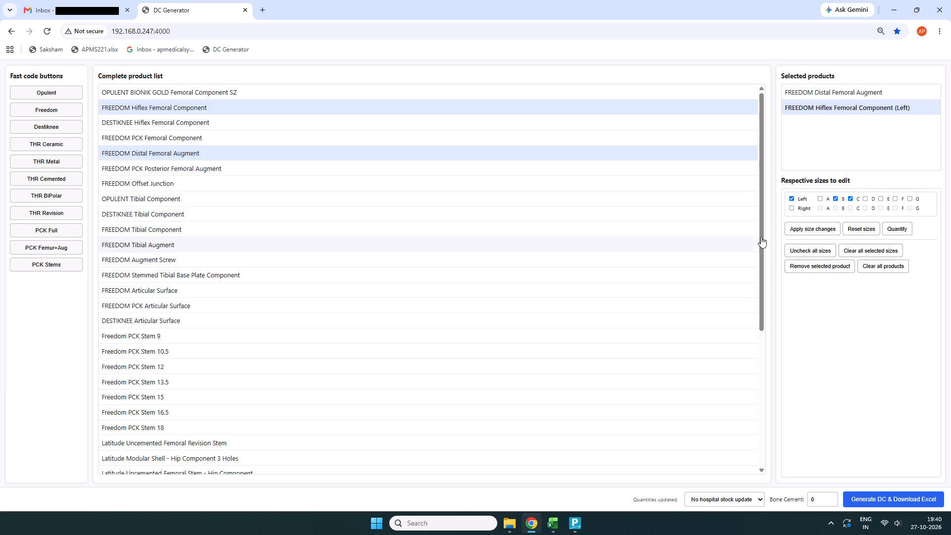
Include the right side of FREEDOM Hiflex Femoral Component with only size C checked.
left_click(789, 209)
left_click(820, 207)
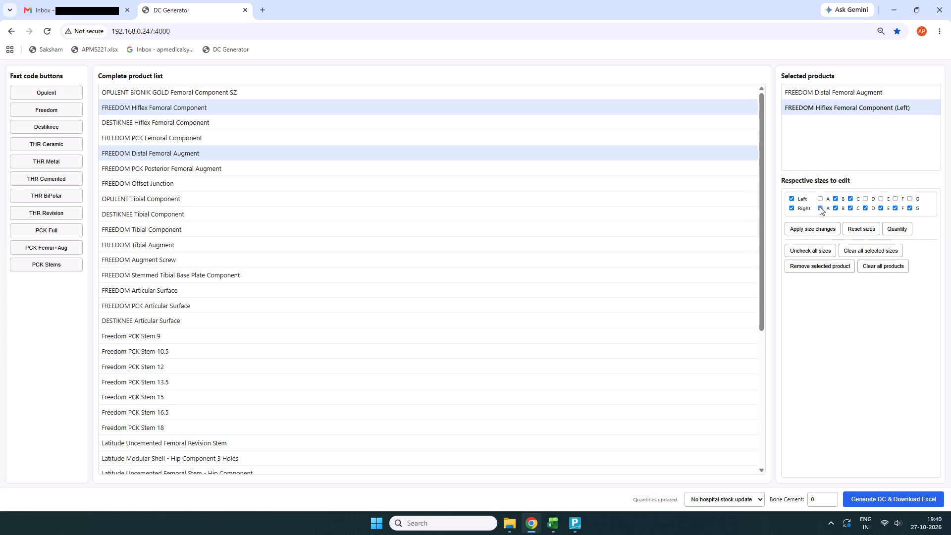
left_click(833, 206)
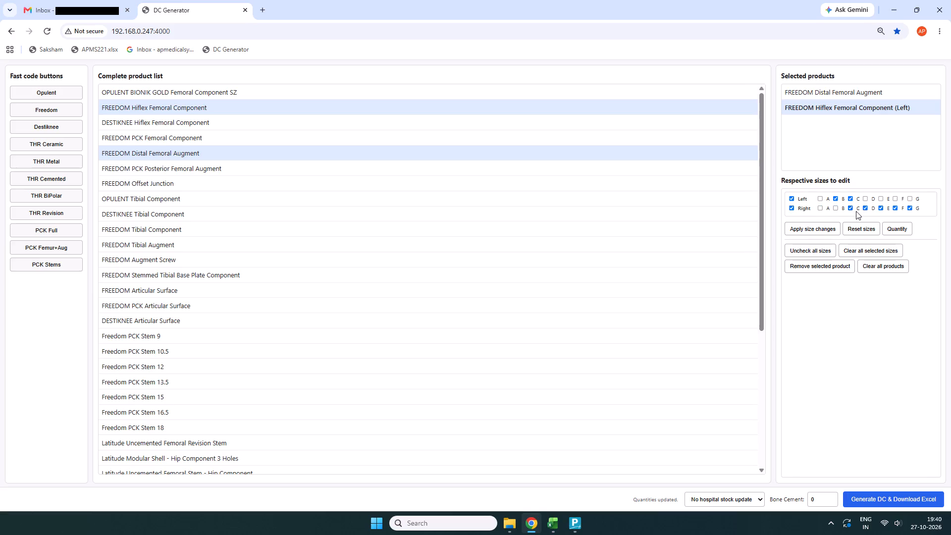
left_click(866, 206)
left_click(878, 207)
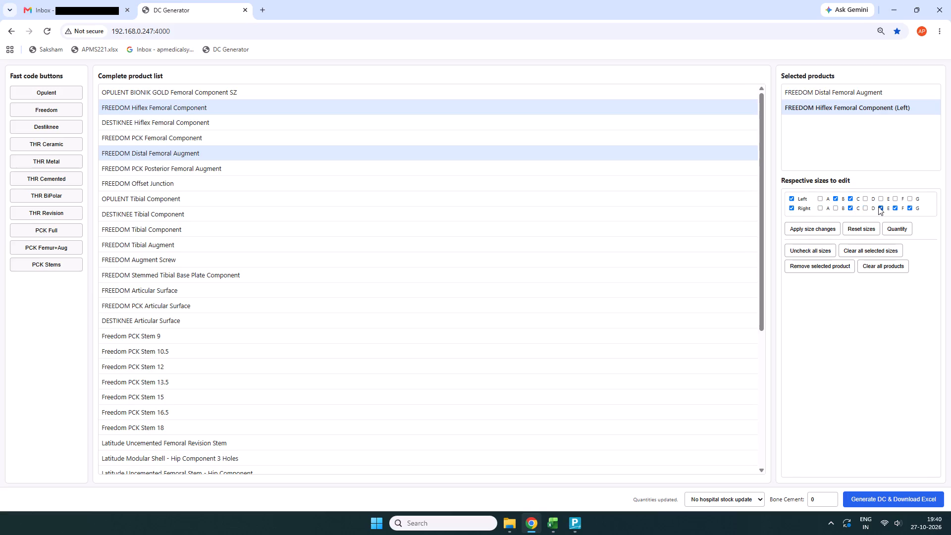
left_click(881, 207)
left_click(893, 207)
left_click(907, 207)
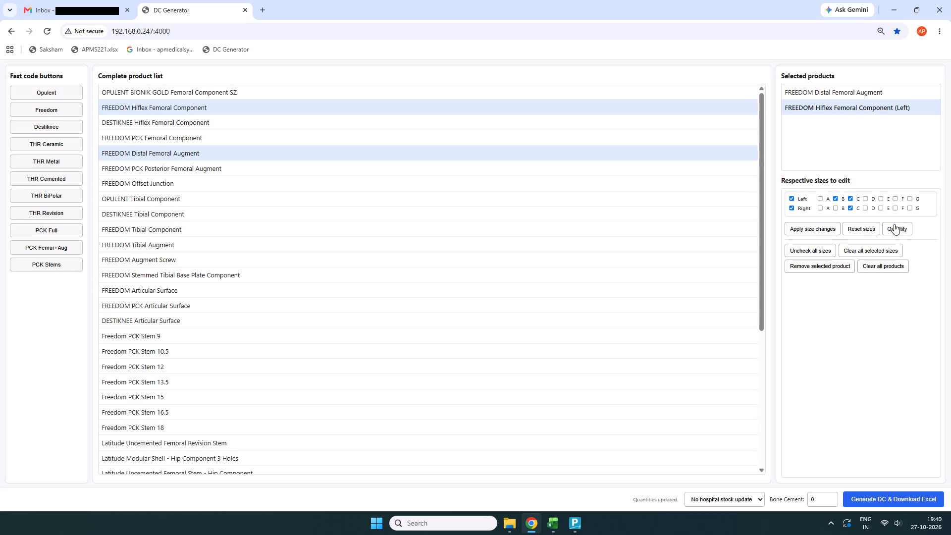
Set the quantity of FREEDOM Hiflex Femoral Component Right size C to 2 and apply it.
left_click(894, 224)
scroll(555, 333, "down", 1)
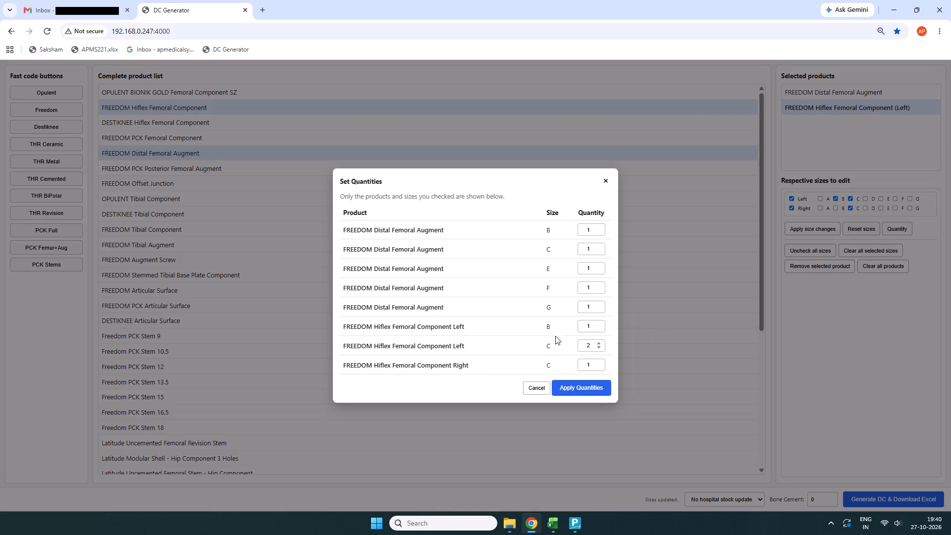
scroll(555, 336, "down", 2)
left_click(597, 362)
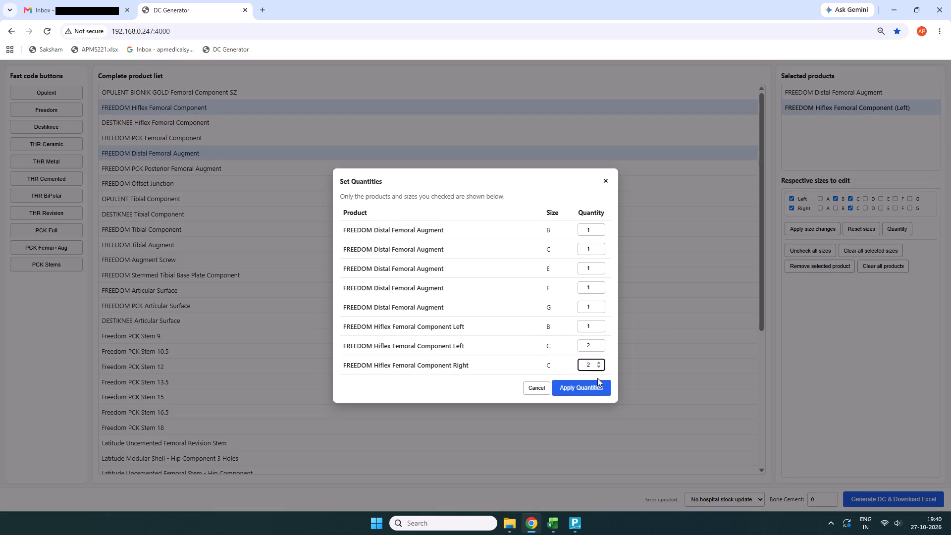
left_click(594, 384)
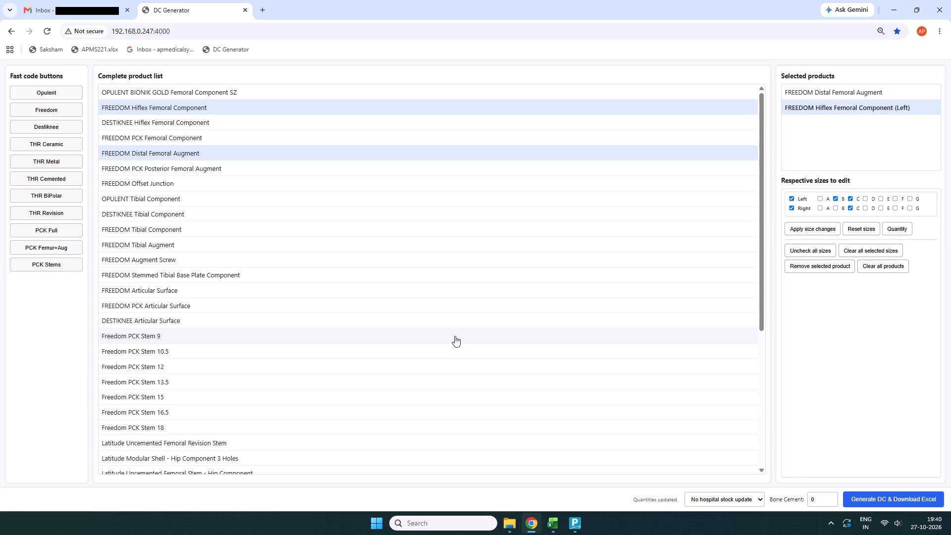
Remove FREEDOM Distal Femoral Augment from the selected products.
left_click(808, 91)
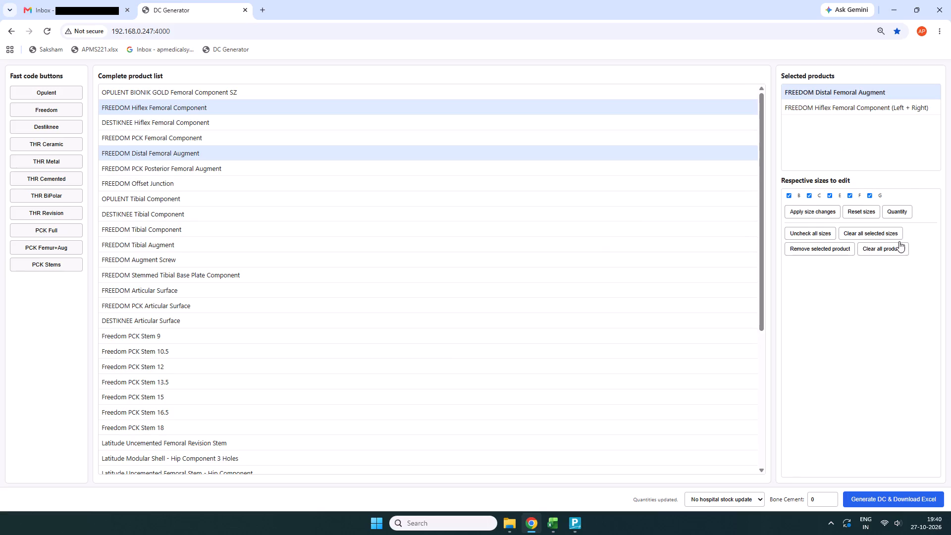
left_click(829, 248)
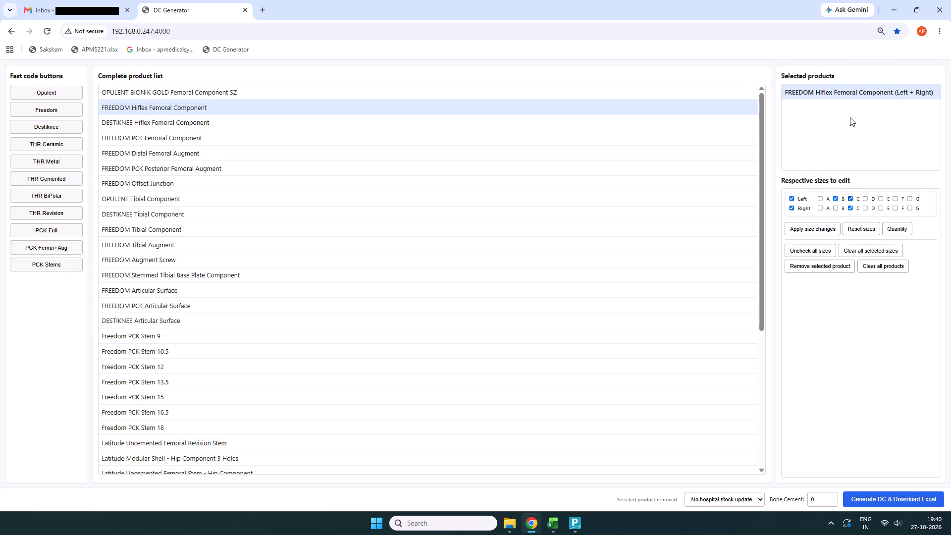
Add FREEDOM Tibial Component to the selected products with only sizes 2 and 4 checked.
scroll(850, 117, "up", 3)
left_click(190, 225)
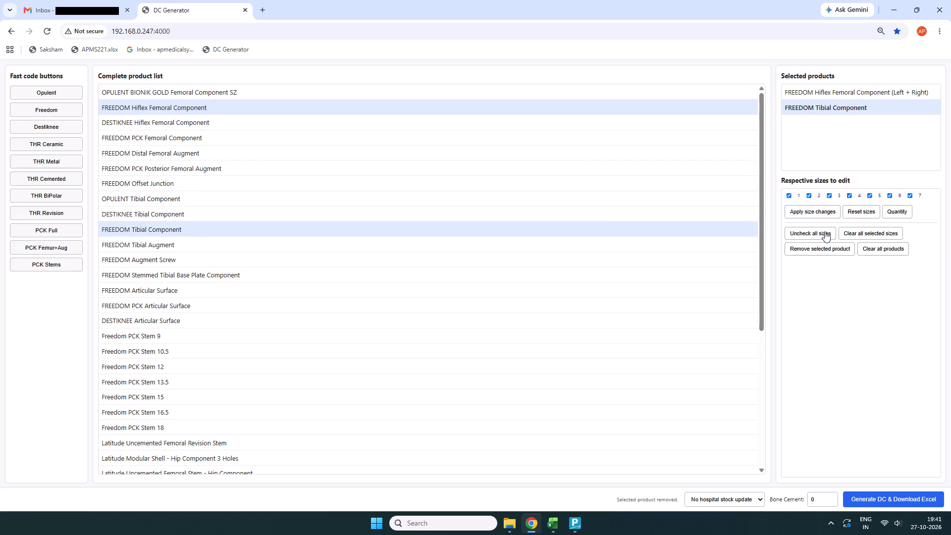
left_click(825, 231)
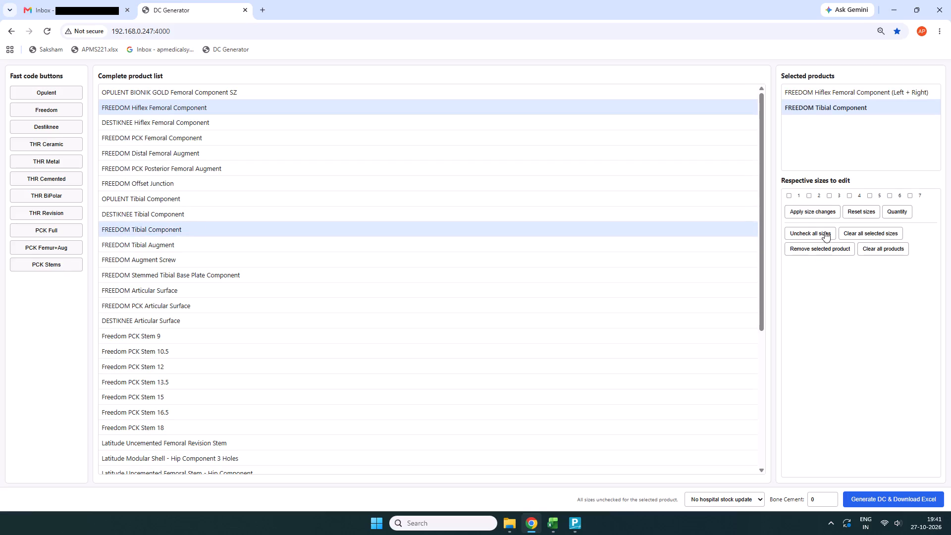
left_click(851, 196)
left_click(808, 196)
Set the quantity of FREEDOM Tibial Component size 2 to 2 and apply it.
left_click(902, 212)
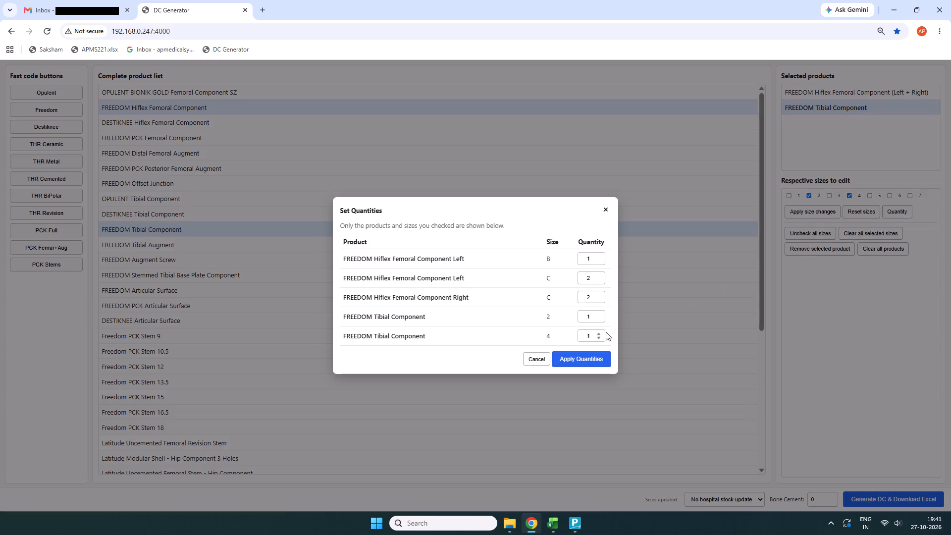
left_click(600, 315)
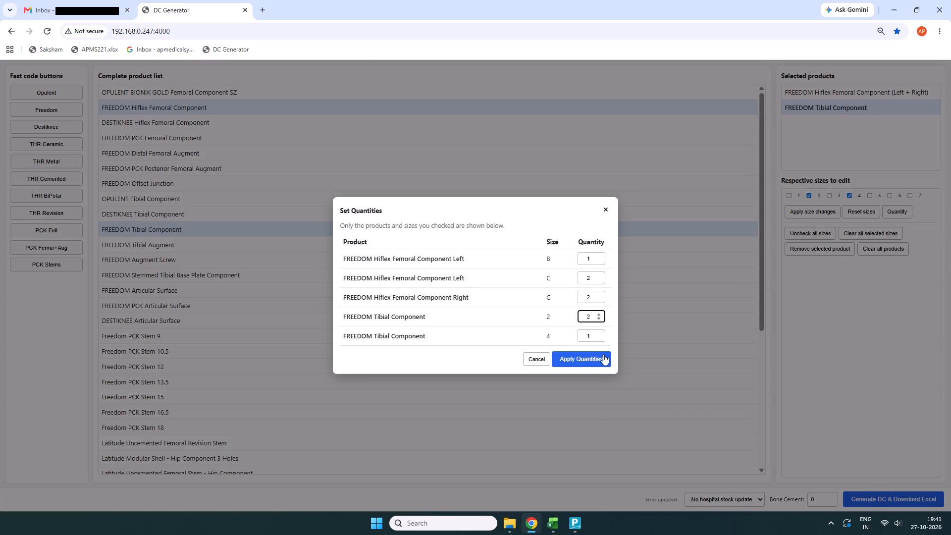
left_click(603, 357)
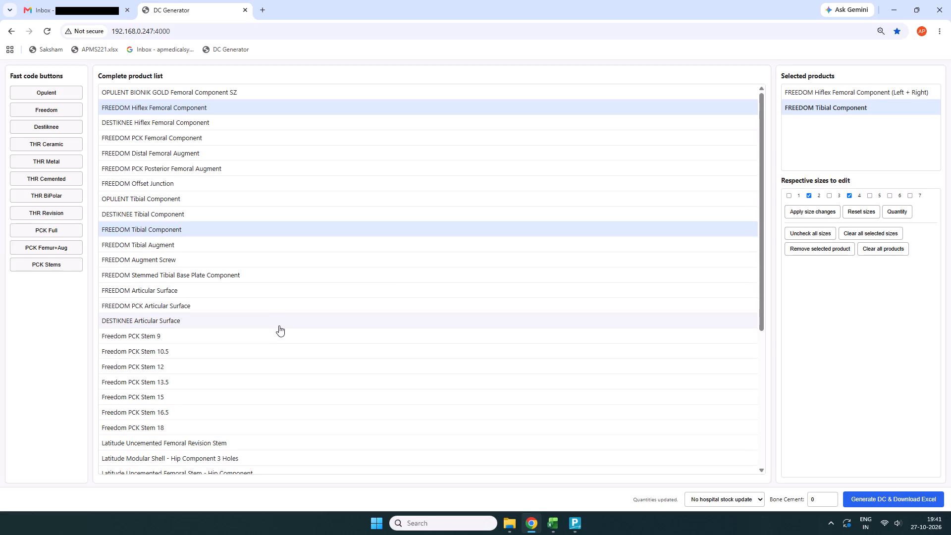
Add FREEDOM Articular Surface with only B1-2 sizes 9 and 11 and C1-2 size 9 checked.
left_click(272, 293)
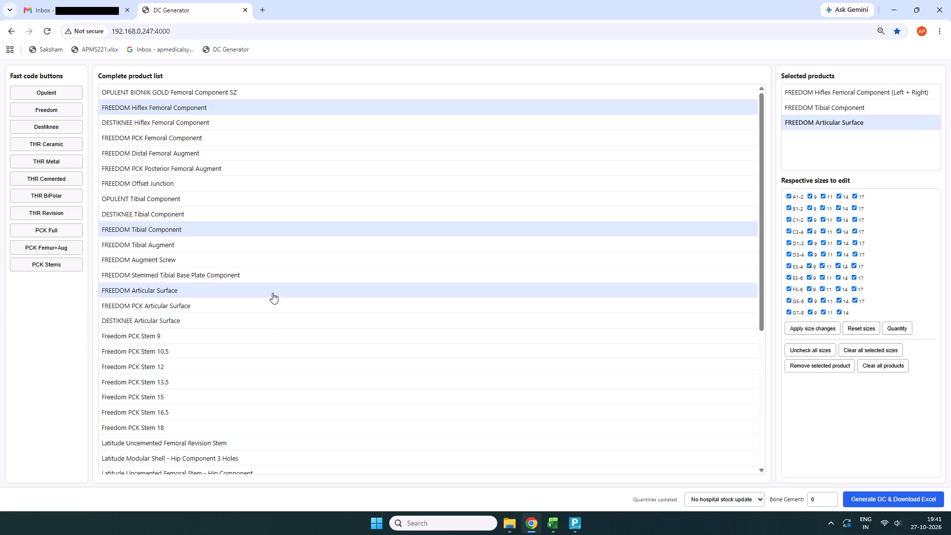
left_click(800, 351)
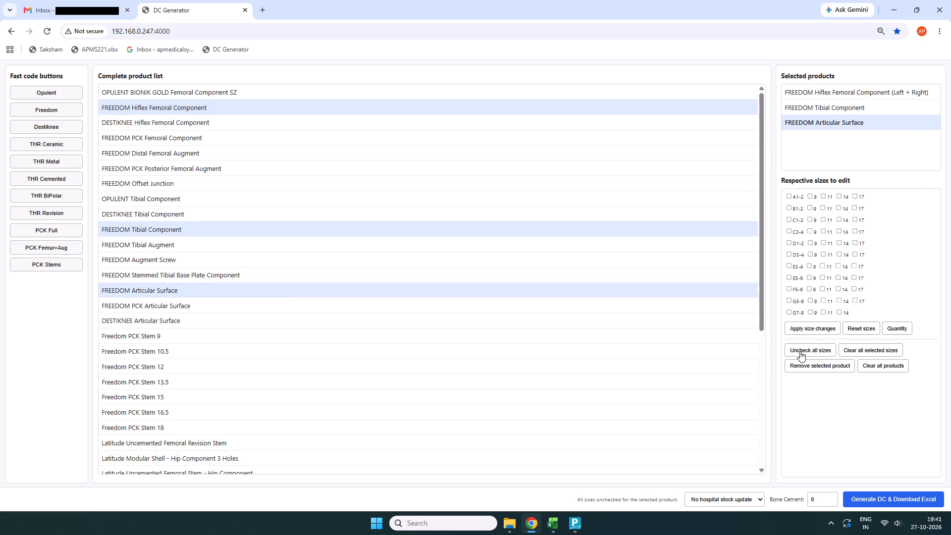
left_click(789, 209)
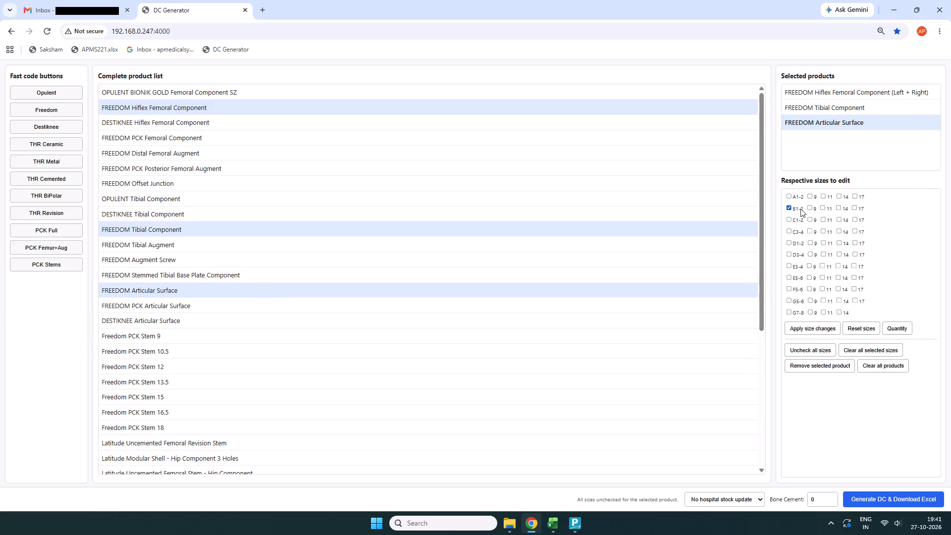
left_click(810, 208)
left_click(823, 208)
left_click(790, 219)
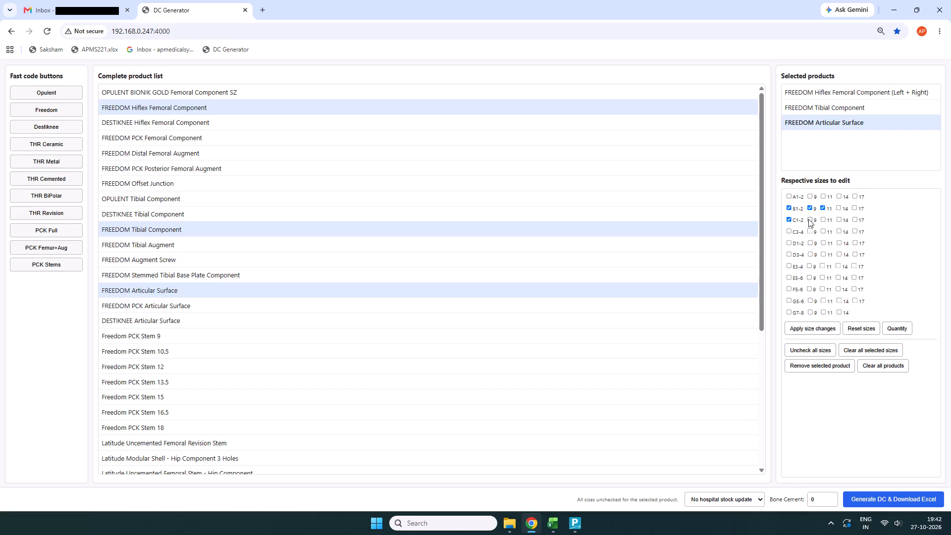
left_click(808, 219)
Raise the quantity of FREEDOM Articular Surface C1-2,9 by one and apply it.
left_click(905, 326)
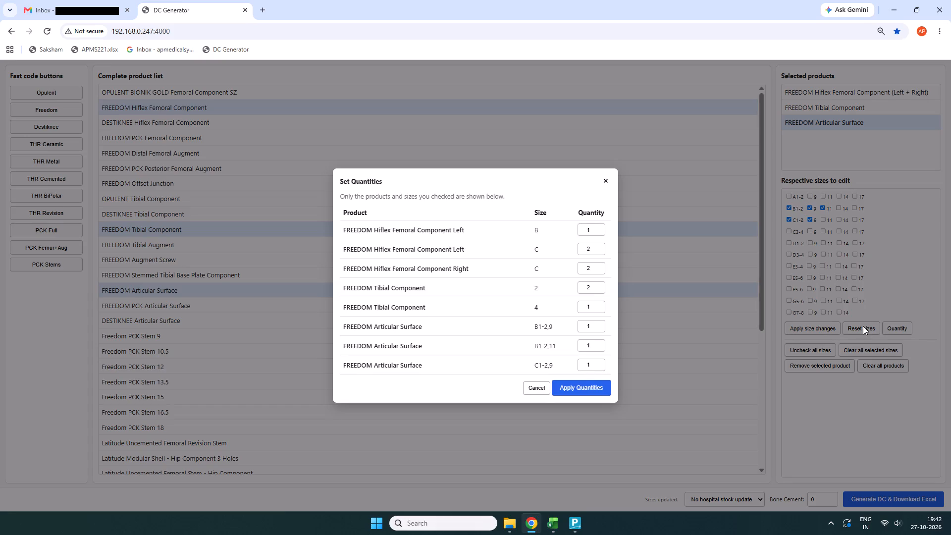
left_click(600, 362)
left_click(595, 384)
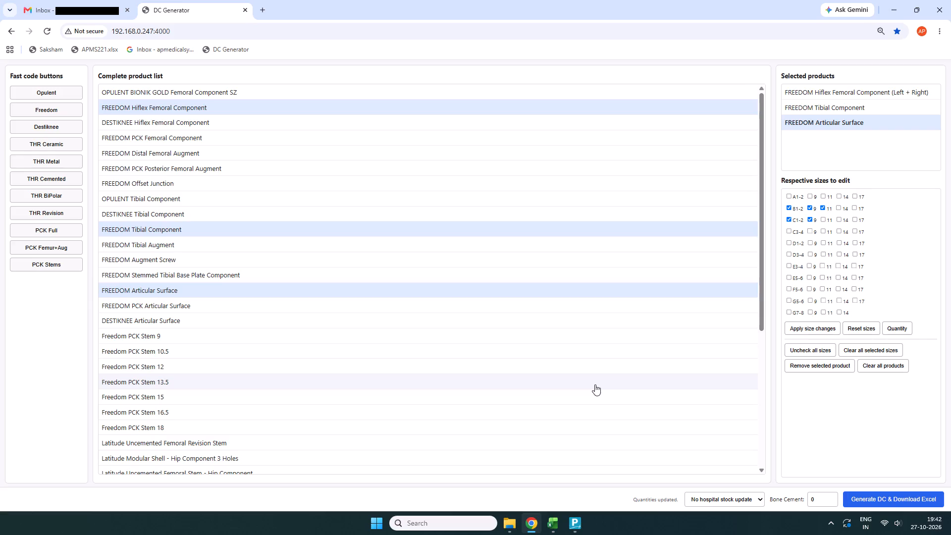
Add sizes C1-2,11 and C3-4,14 to the checked sizes of FREEDOM Articular Surface and apply the size changes.
left_click(824, 219)
left_click(789, 233)
left_click(839, 232)
left_click(823, 326)
Add FREEDOM Stemmed Tibial Base Plate Component to the selected products with only size 2 checked, and apply the size changes.
scroll(477, 368, "down", 1)
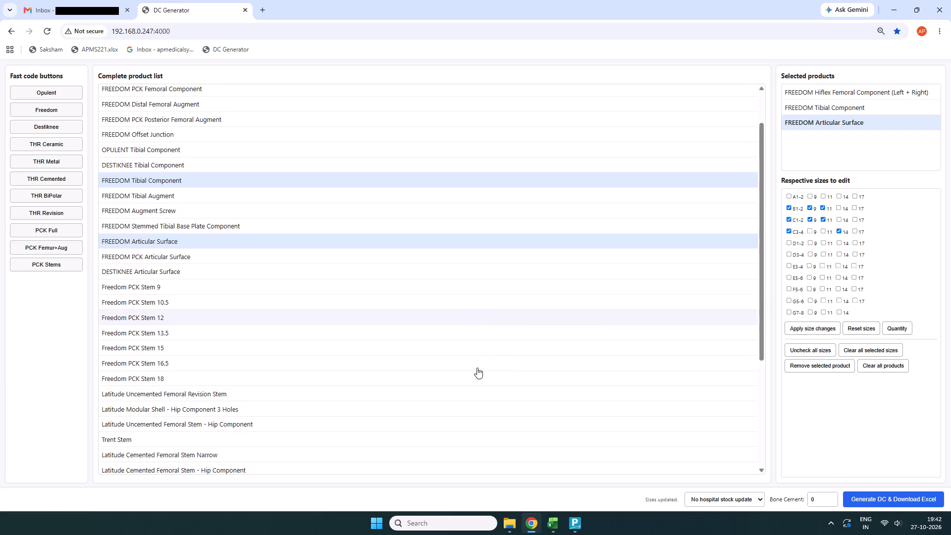
scroll(477, 368, "down", 2)
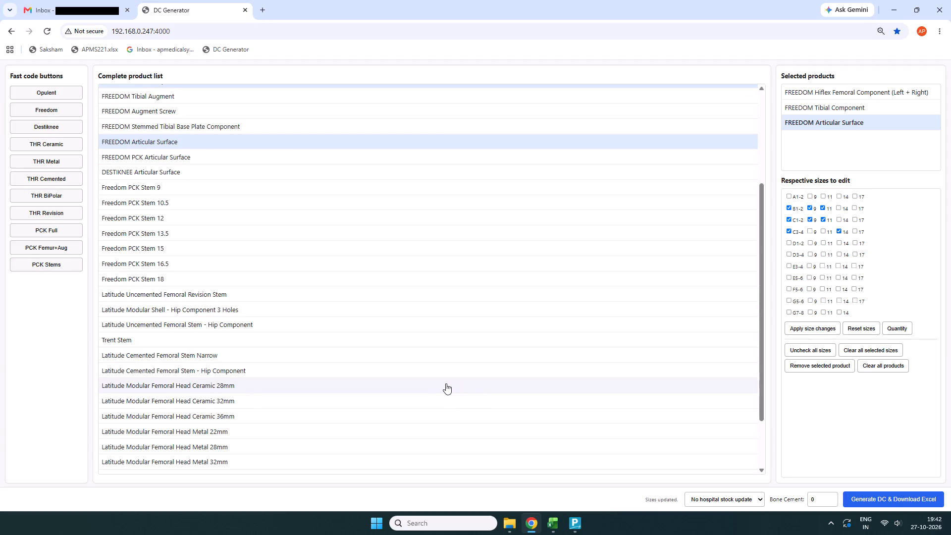
scroll(445, 382, "down", 3)
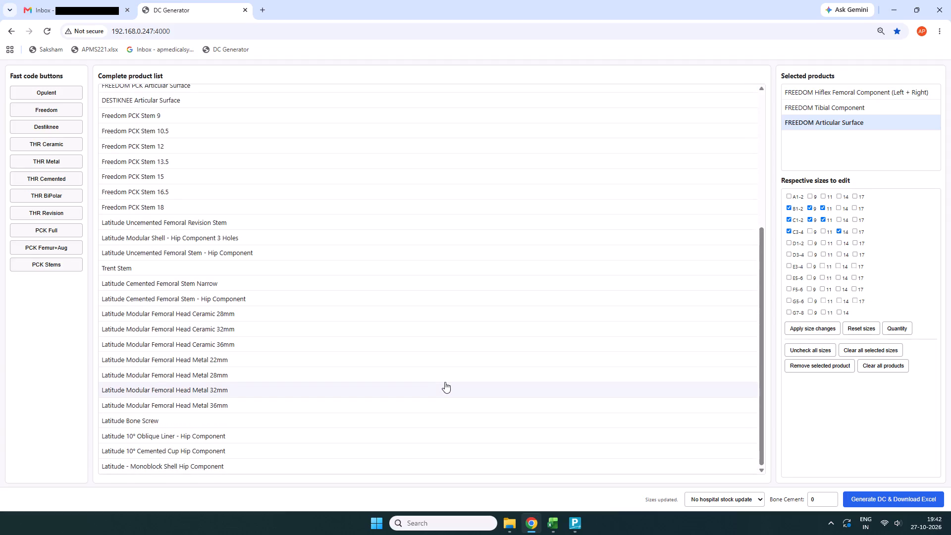
scroll(445, 382, "down", 4)
scroll(445, 382, "up", 5)
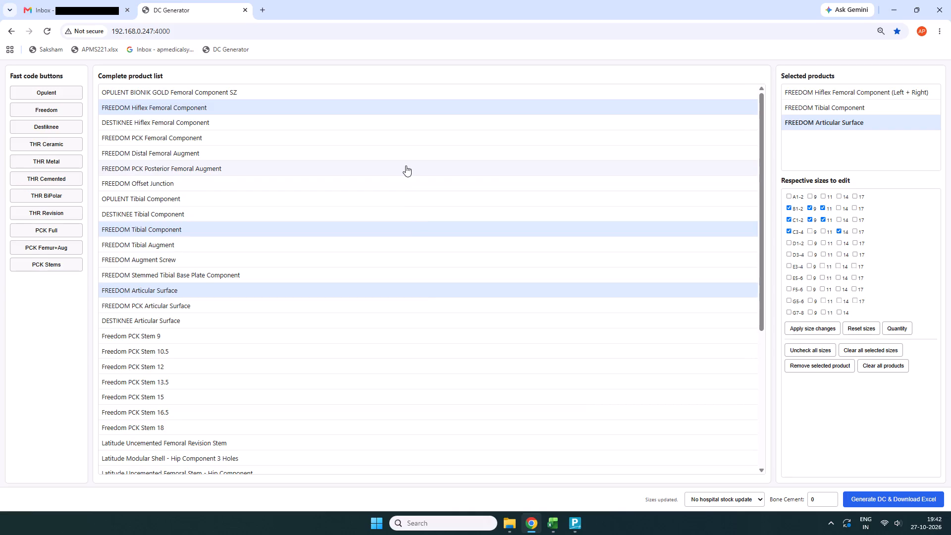
left_click(267, 275)
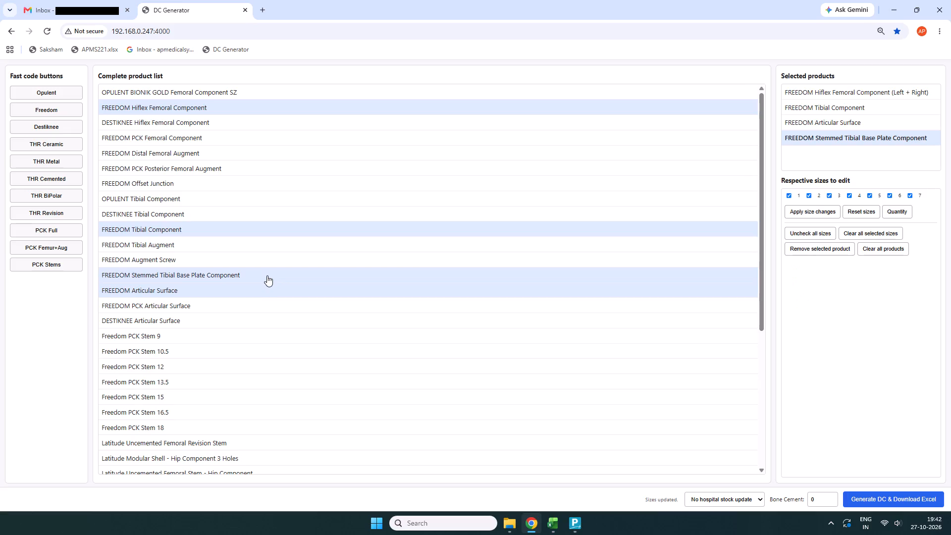
left_click(813, 232)
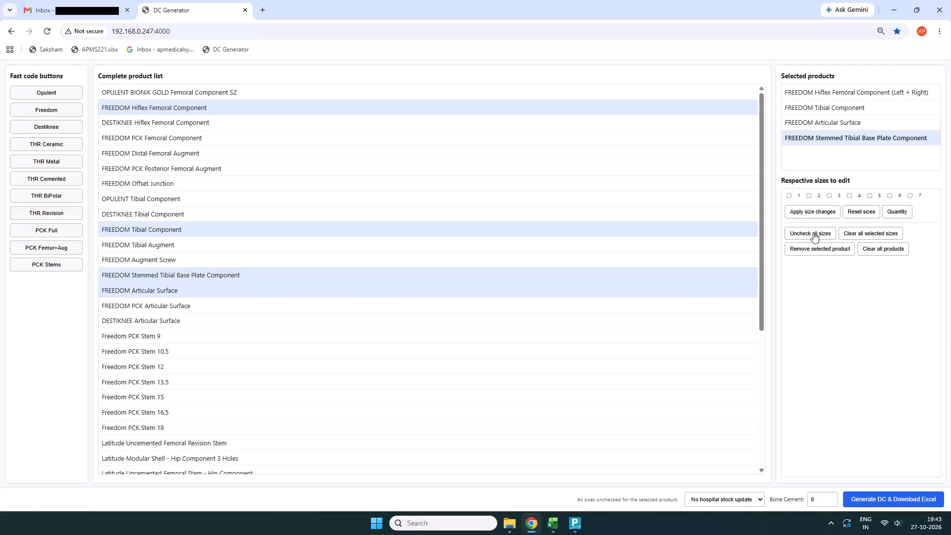
left_click(808, 196)
left_click(812, 210)
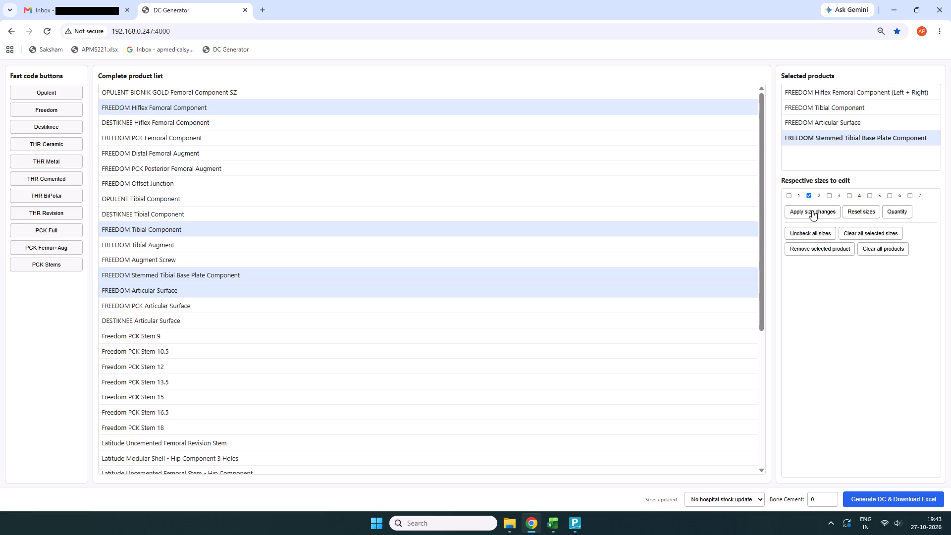
Add Latitude Modular Femoral Head Metal 32mm with only the -4mm size checked, and apply the size changes.
scroll(297, 340, "down", 2)
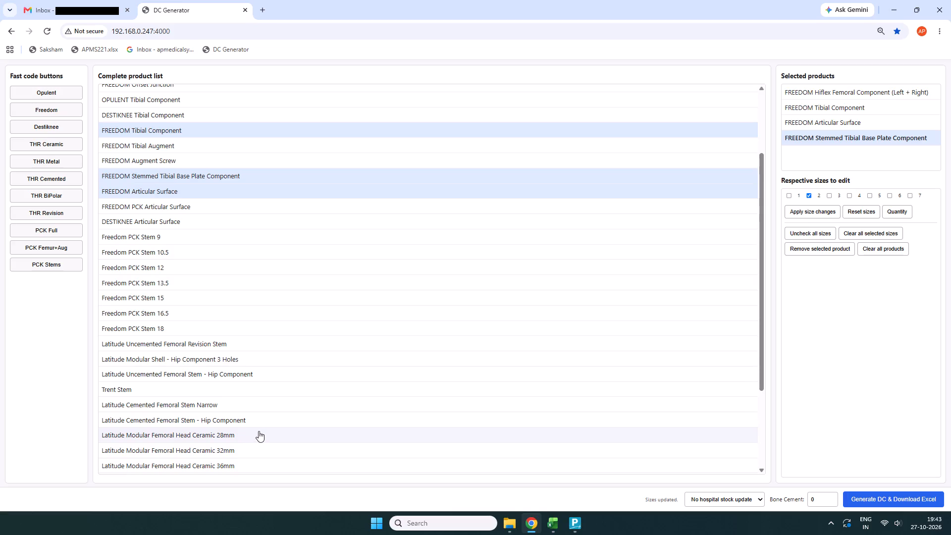
scroll(259, 431, "down", 1)
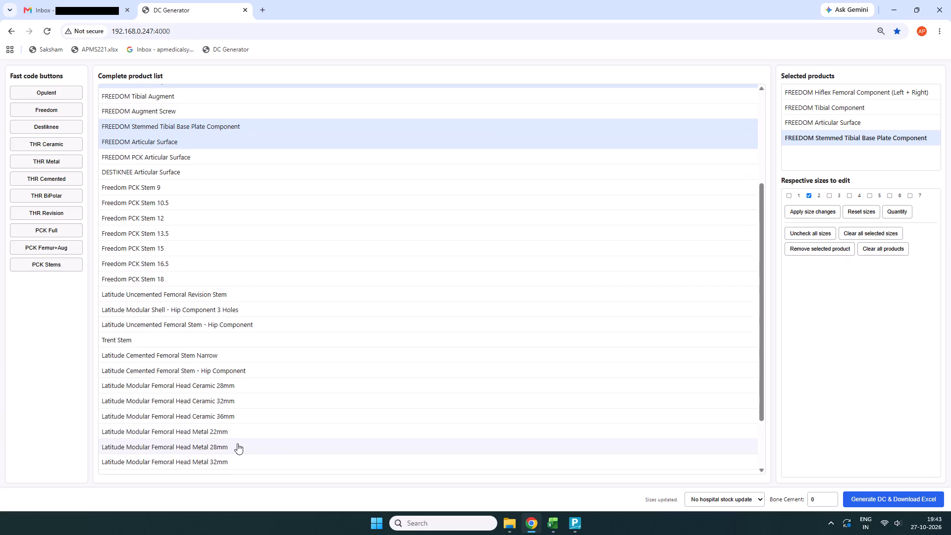
left_click(234, 459)
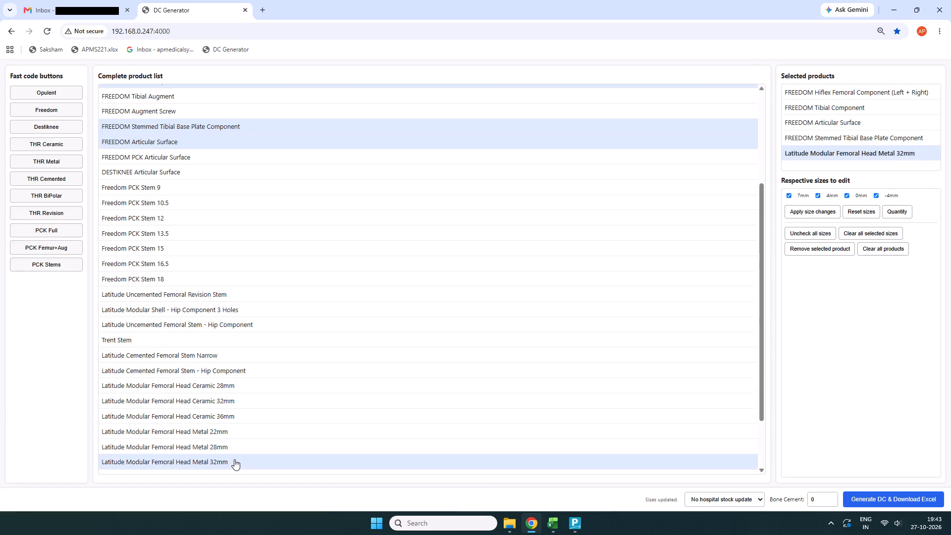
left_click(808, 231)
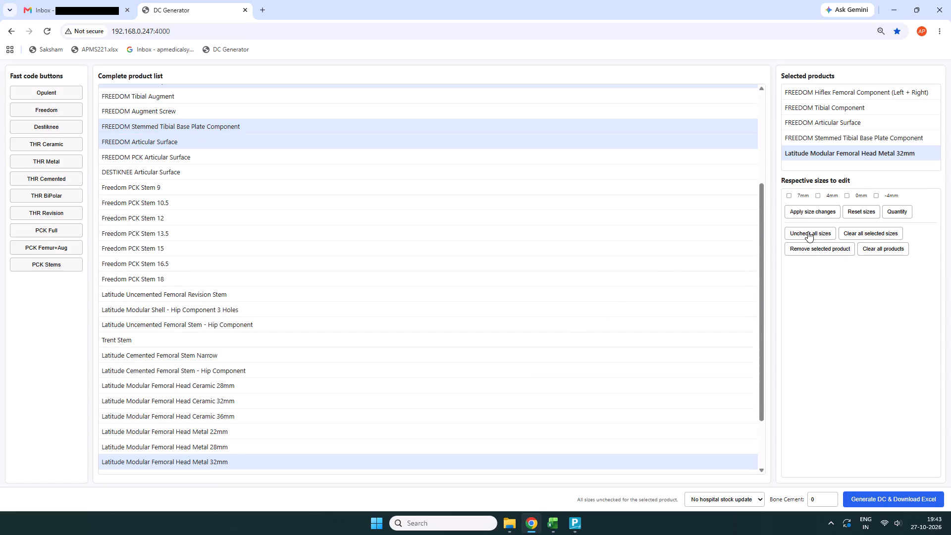
left_click(877, 195)
left_click(808, 214)
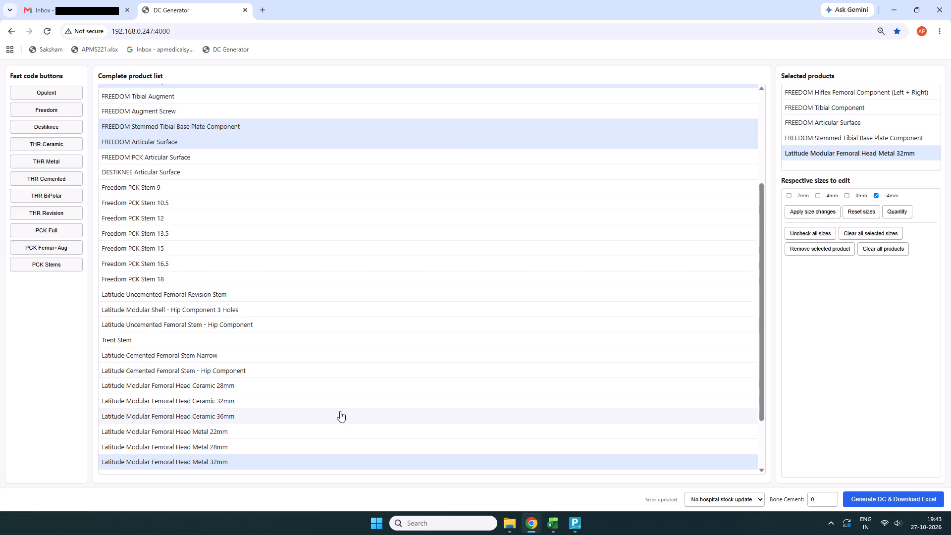
Add Latitude Modular Shell - Hip Component 3 Holes with only size 50 checked, and apply the size changes.
scroll(259, 402, "down", 3)
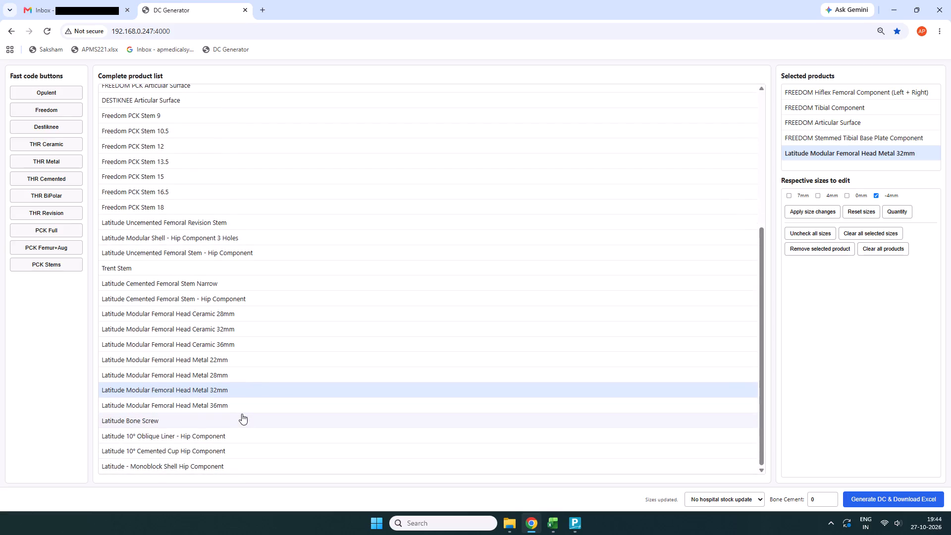
scroll(232, 435, "down", 2)
left_click(178, 242)
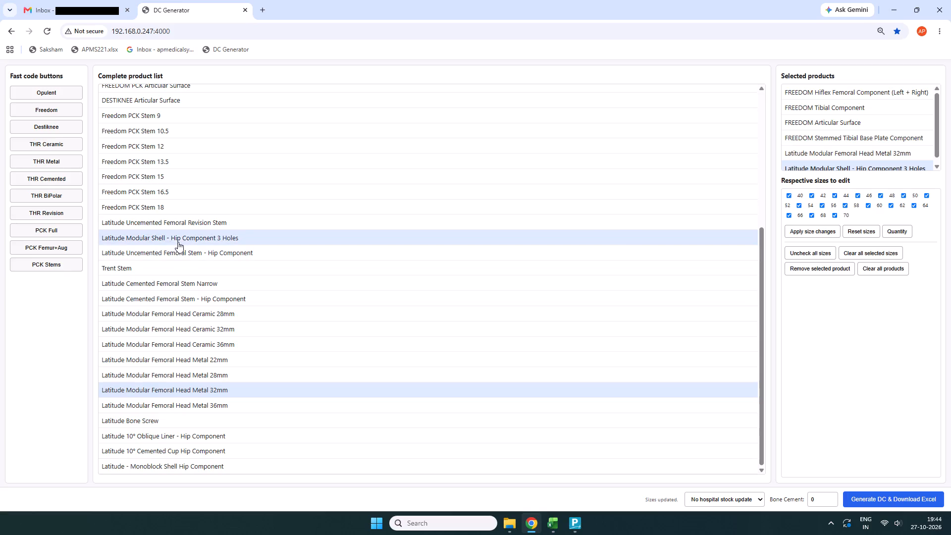
left_click(810, 253)
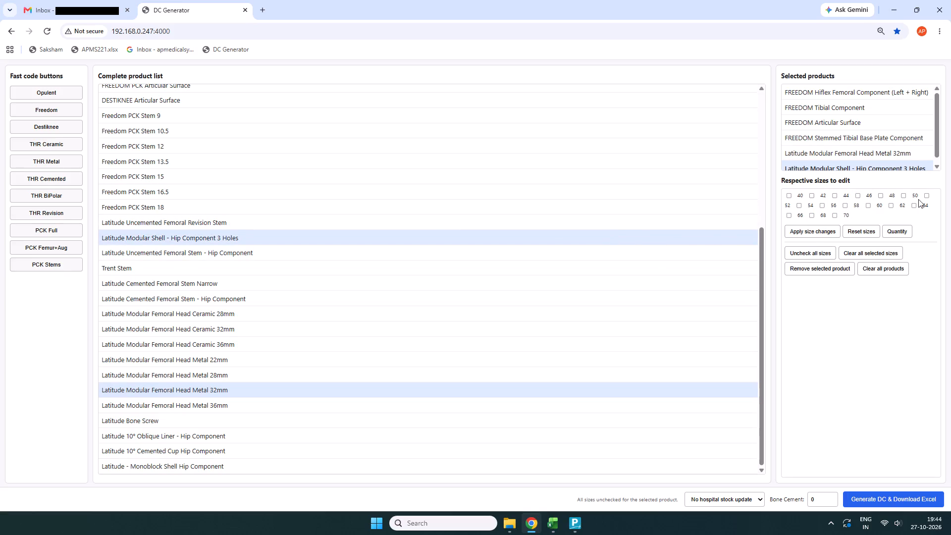
left_click(905, 196)
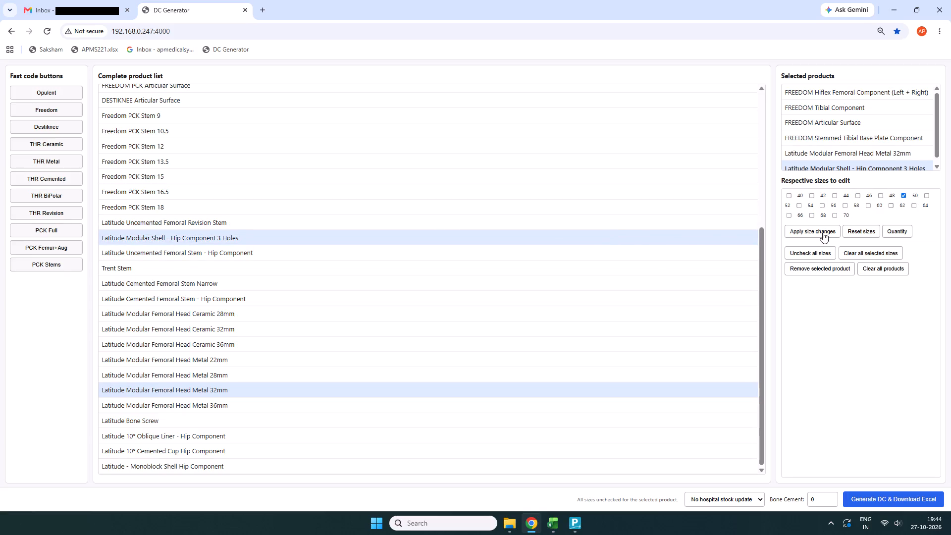
left_click(822, 231)
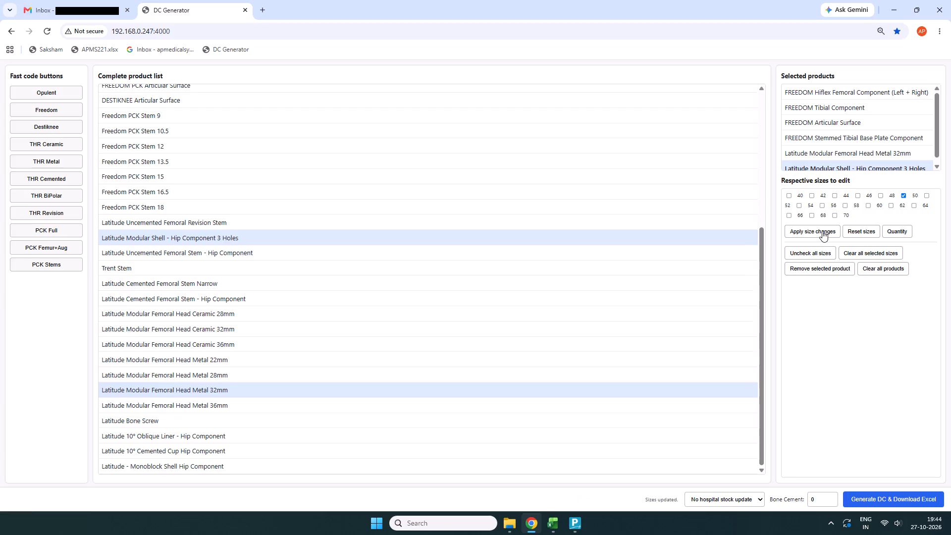
Add Latitude 10° Oblique Liner - Hip Component to the selected products and check only size 44/32.
left_click(264, 437)
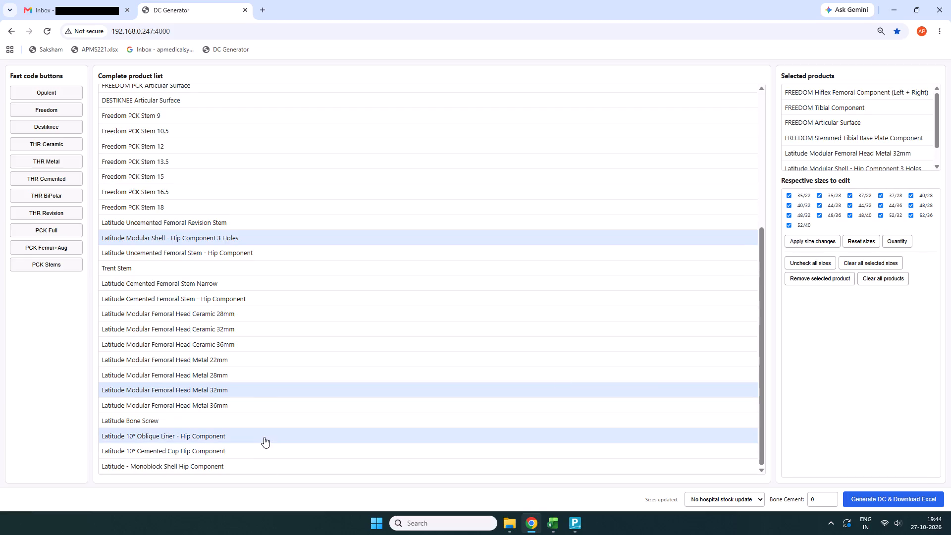
left_click(811, 260)
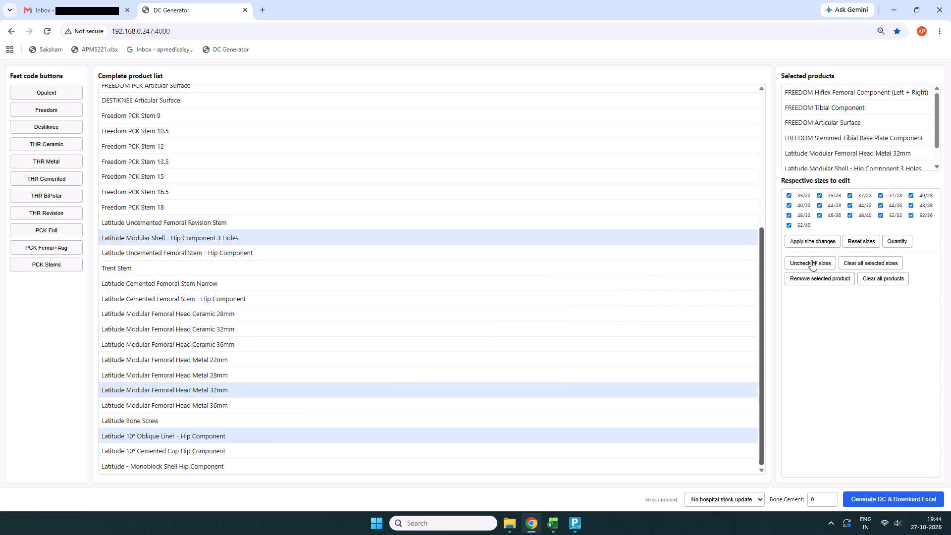
left_click(848, 206)
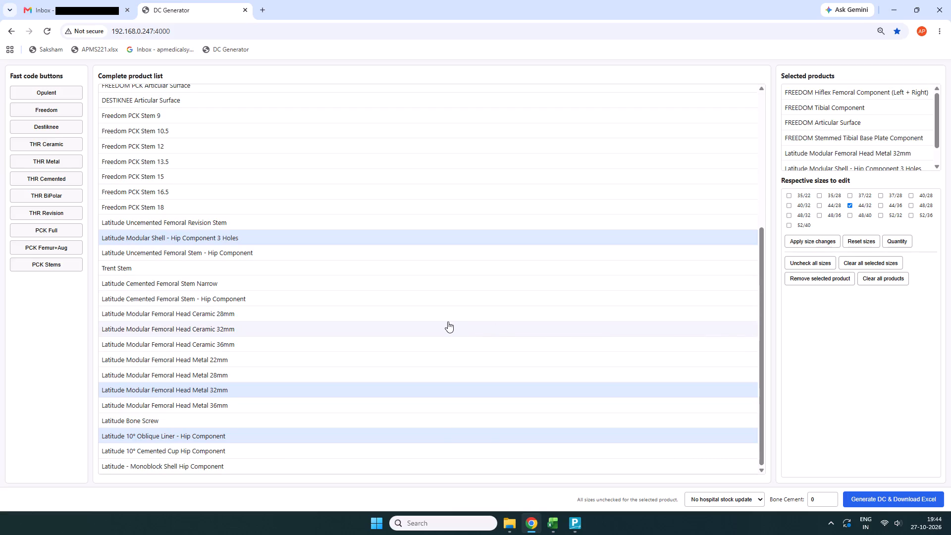
Add Freedom PCK Stem 13.5 to the selected products with only size 100 checked, and apply the size changes.
scroll(447, 321, "up", 2)
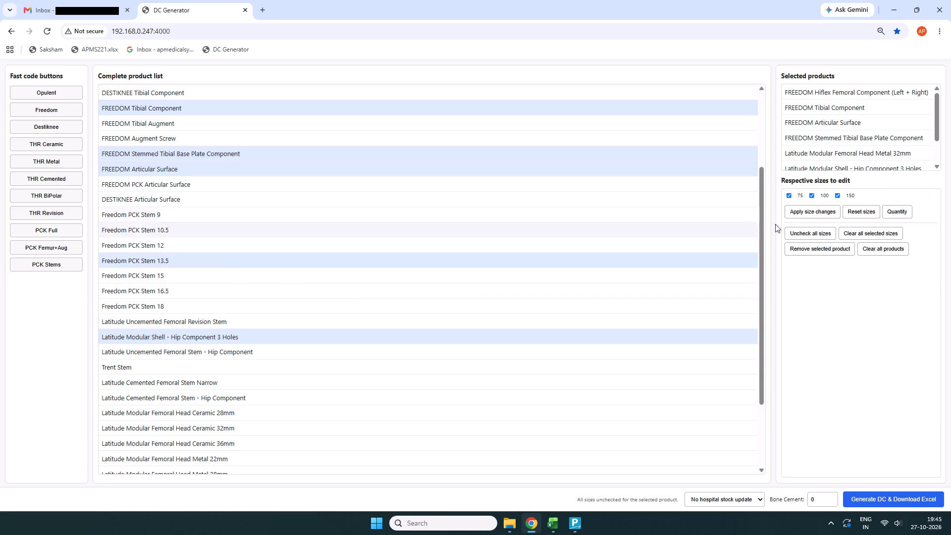
left_click(816, 230)
left_click(813, 194)
left_click(815, 209)
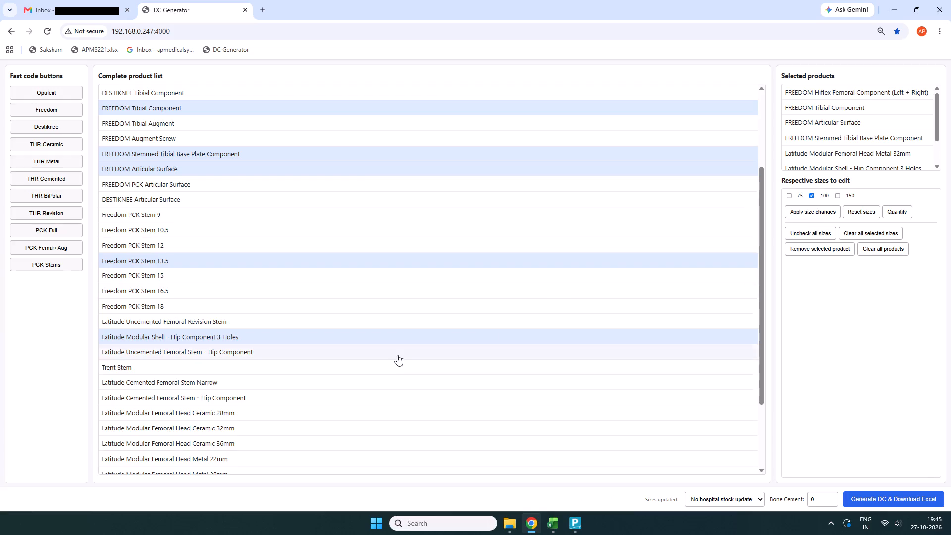
Add Trent Stem to the selected products with only size 2 checked, and apply the size changes.
left_click(335, 370)
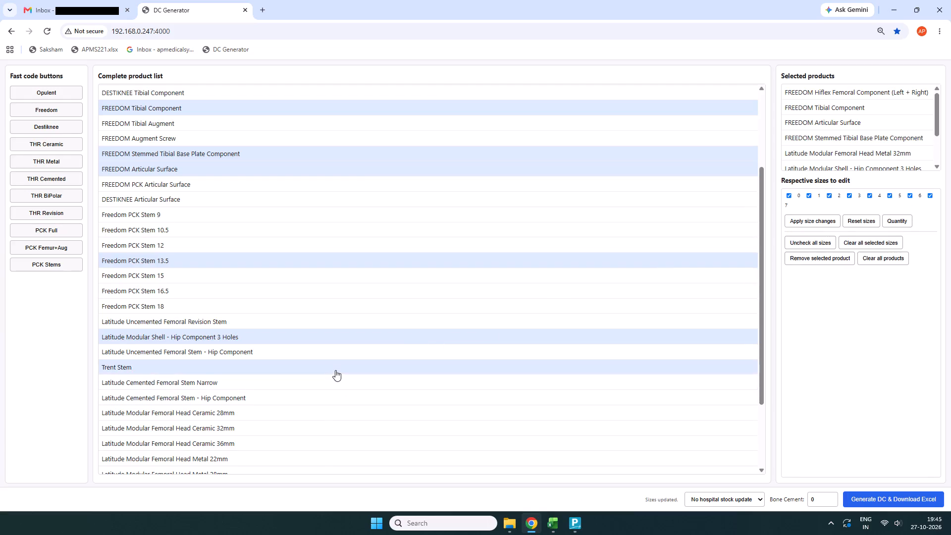
left_click(804, 241)
left_click(829, 196)
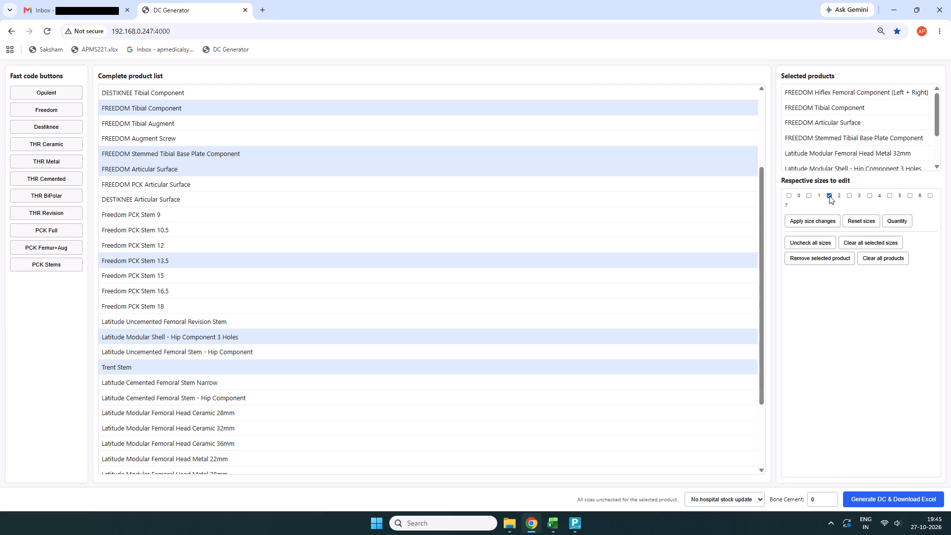
left_click(814, 221)
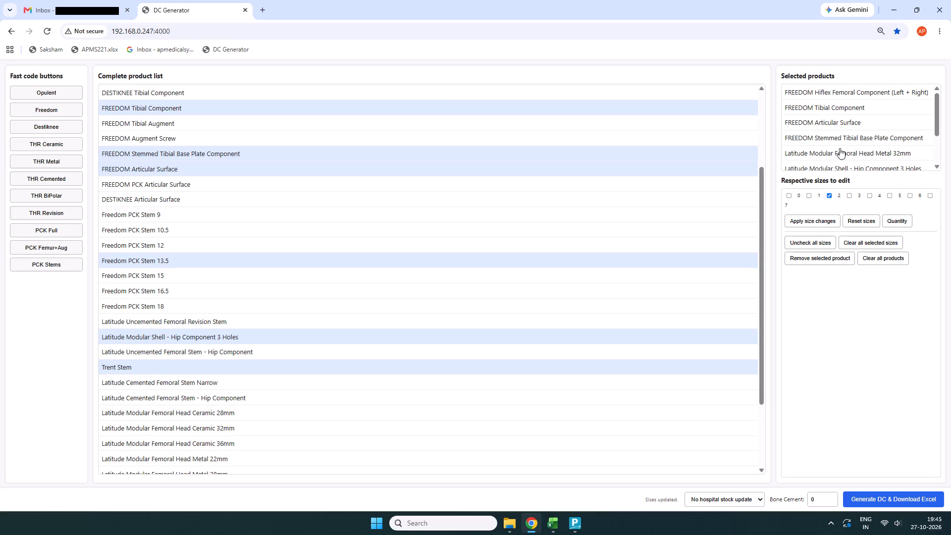
Review the checked sizes of the selected products, from FREEDOM Hiflex Femoral Component to Latitude Modular Shell - Hip Component 3 Holes.
scroll(841, 136, "down", 2)
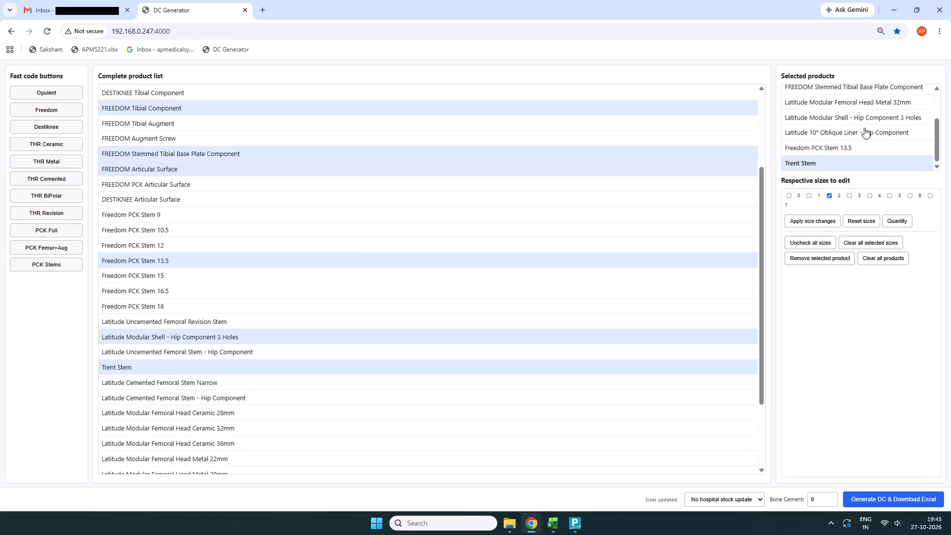
scroll(865, 130, "down", 2)
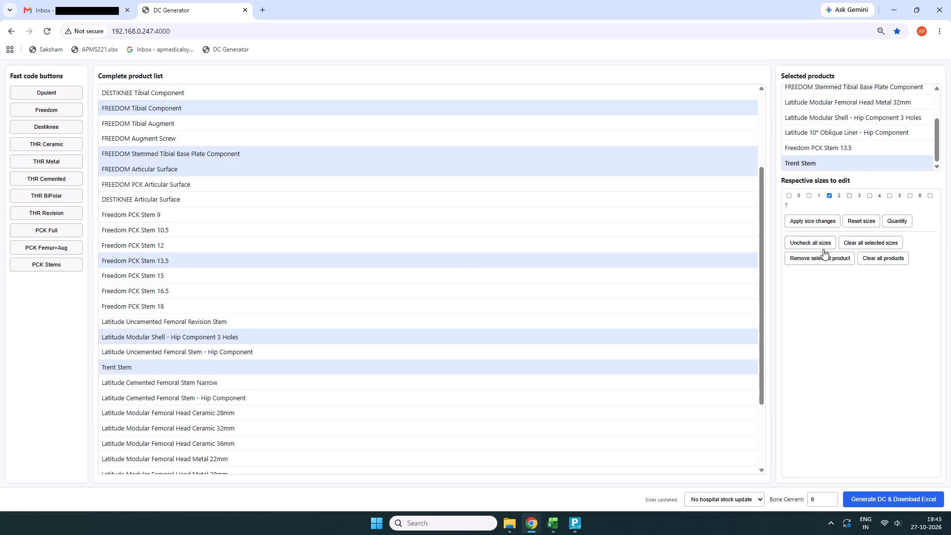
scroll(826, 358, "up", 4)
scroll(836, 144, "up", 11)
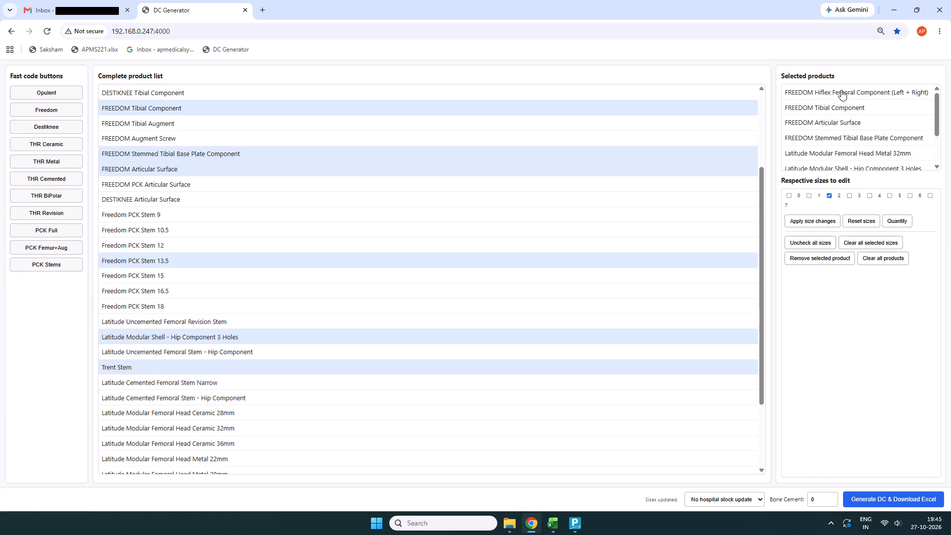
left_click(841, 90)
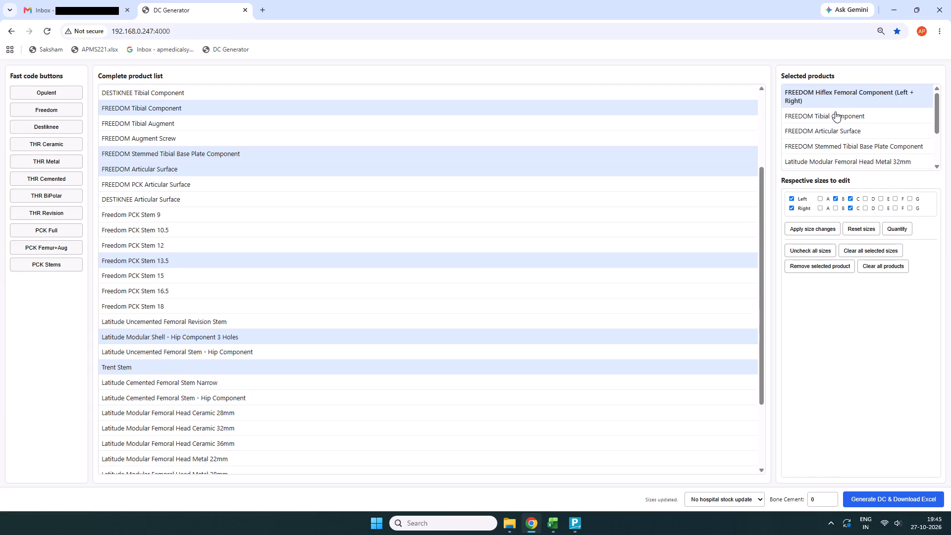
left_click(835, 111)
left_click(834, 118)
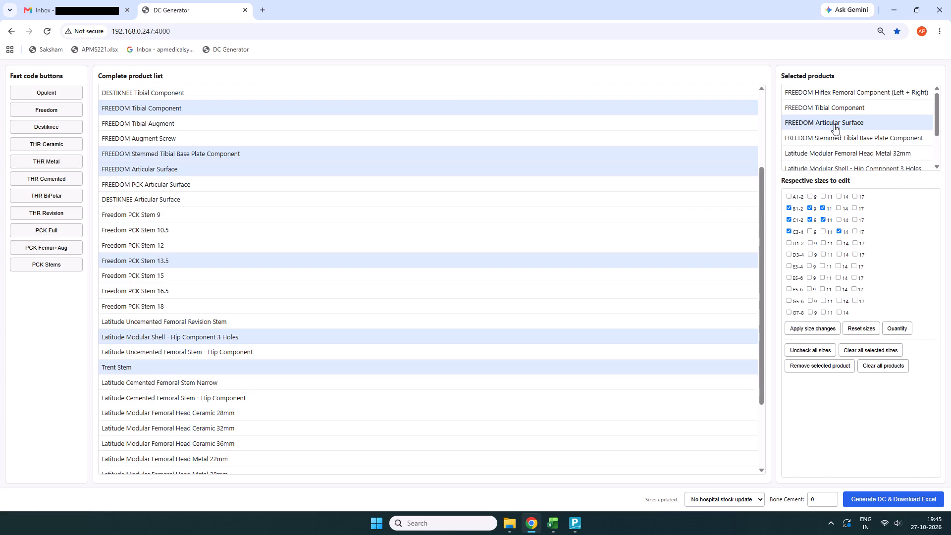
left_click(832, 133)
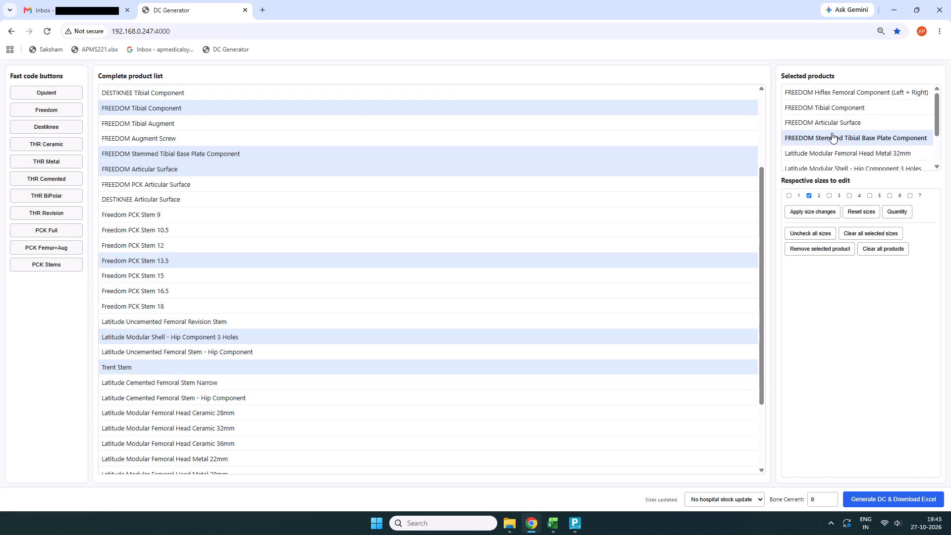
left_click(831, 148)
scroll(831, 148, "down", 1)
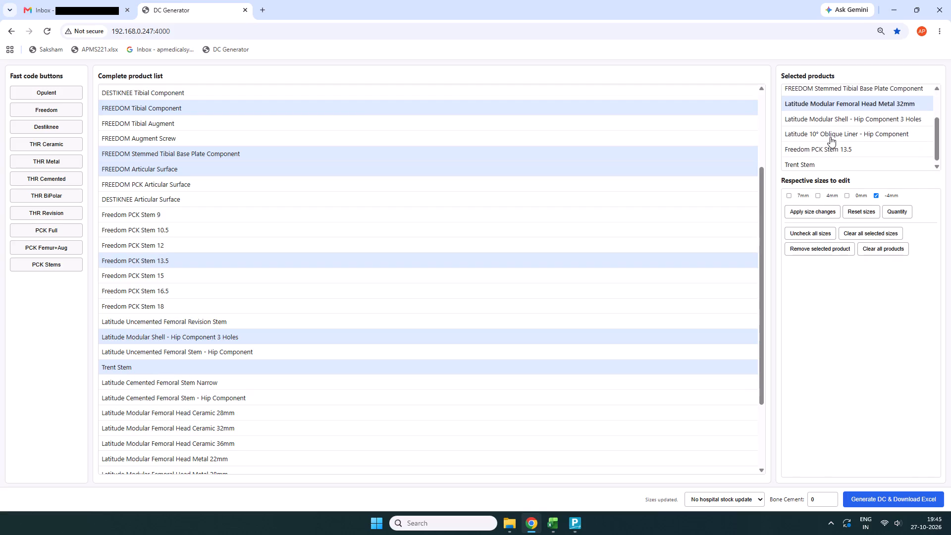
left_click(825, 118)
Check size 44/32 for the selected Latitude 10° Oblique Liner - Hip Component and apply the size changes.
left_click(825, 130)
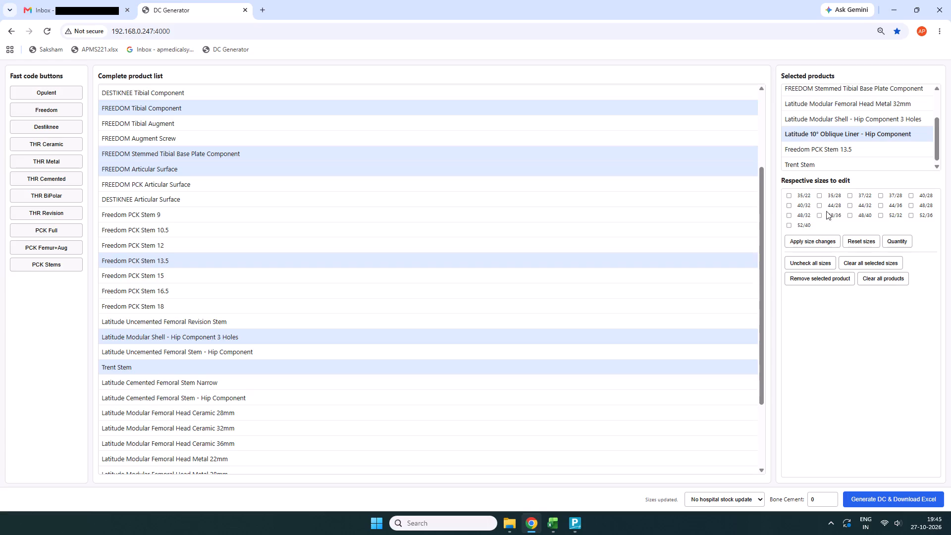
left_click(849, 206)
left_click(819, 239)
Review the checked sizes of the selected Freedom PCK Stem 13.5 and Trent Stem.
left_click(803, 148)
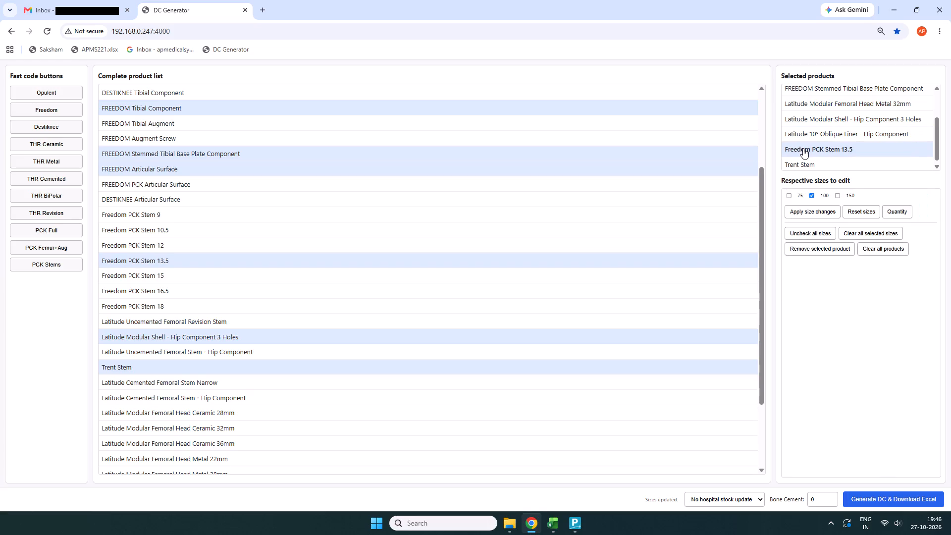
scroll(818, 139, "down", 2)
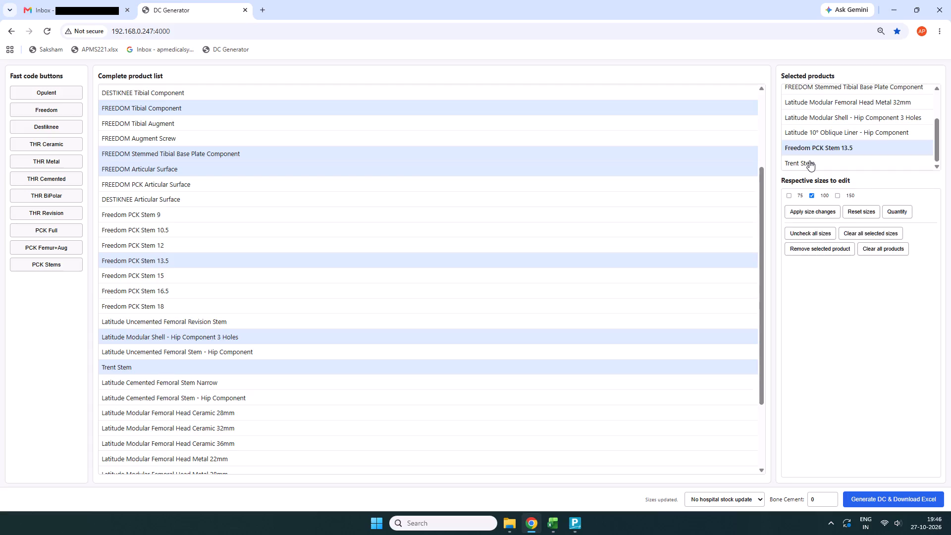
left_click(809, 160)
scroll(816, 160, "down", 2)
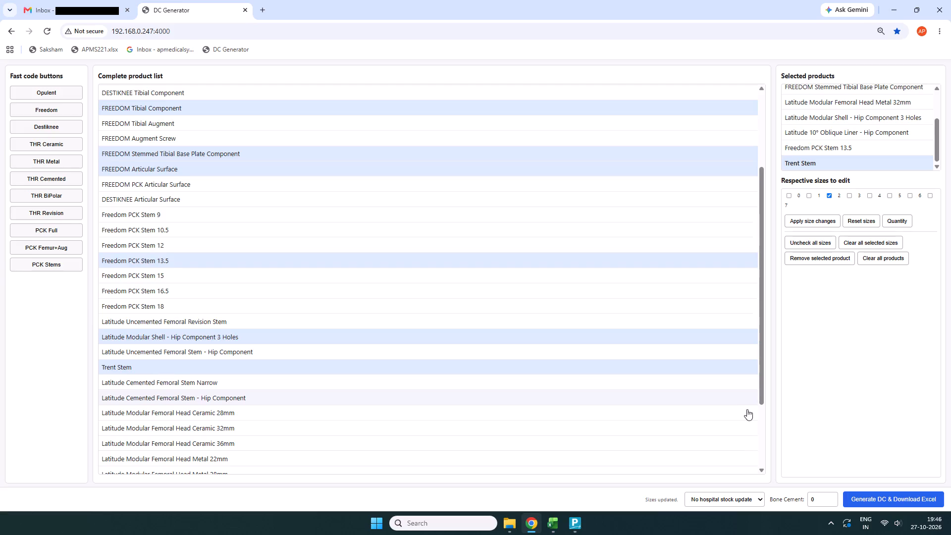
Set the Bone Cement quantity to 7 and choose Roopa Hospital for the hospital stock update.
triple_click(832, 496)
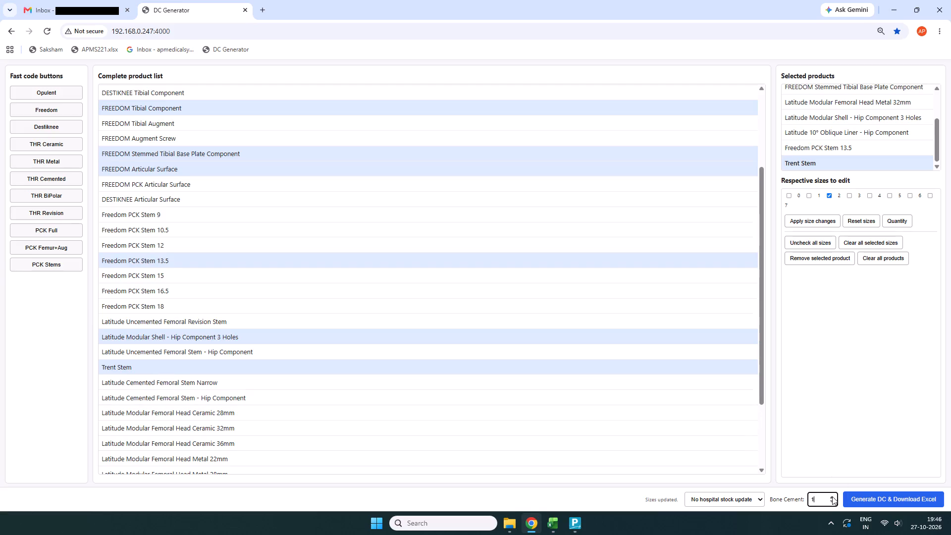
triple_click(832, 496)
left_click(832, 496)
left_click(761, 498)
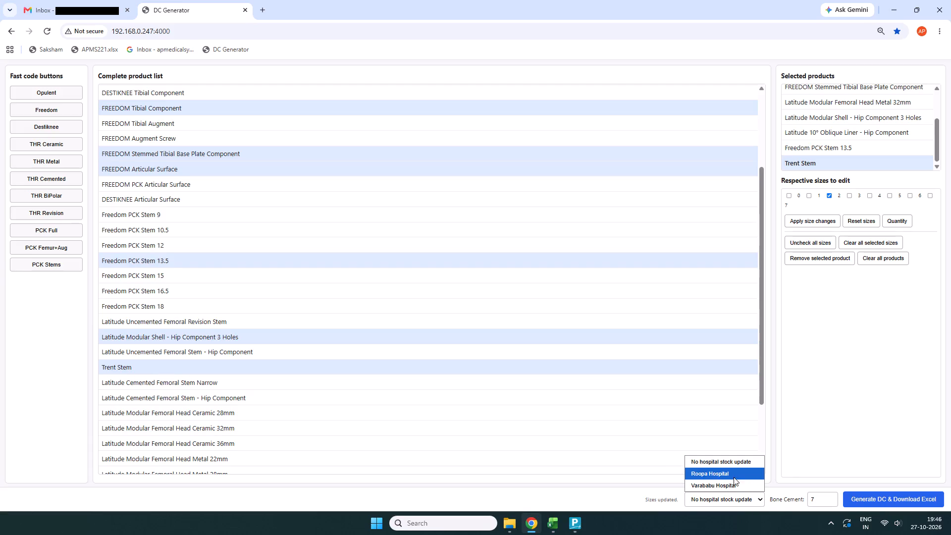
left_click(733, 475)
Generate the delivery challan as an Excel file and keep its download.
left_click(885, 501)
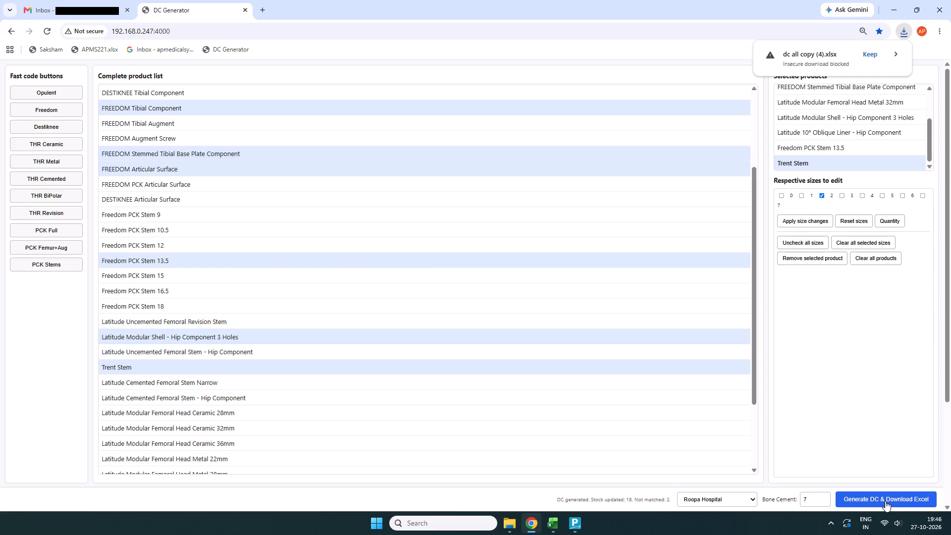
left_click(845, 52)
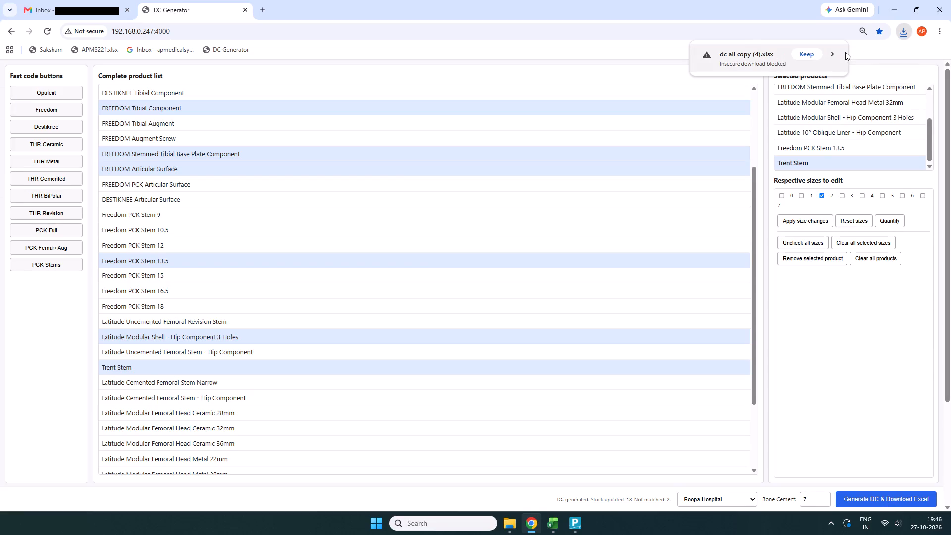
left_click(861, 120)
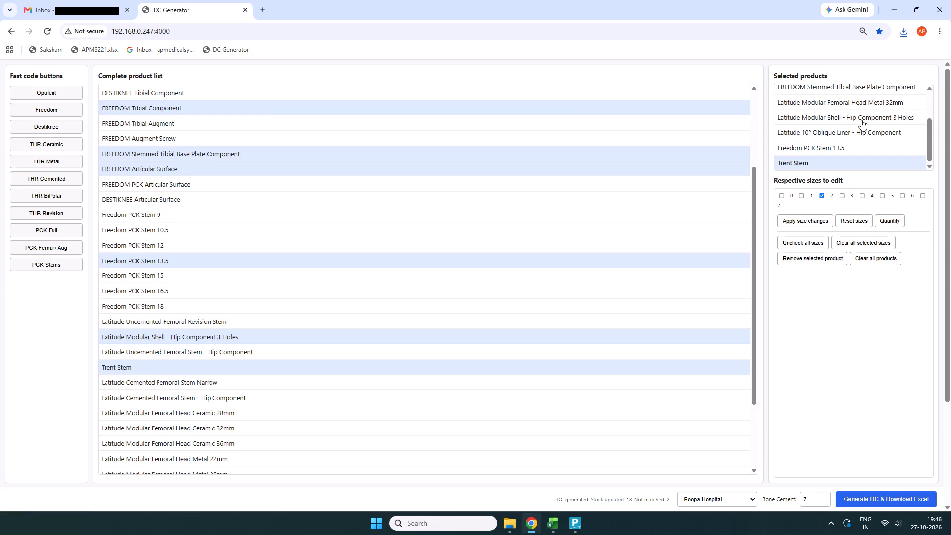
scroll(861, 120, "up", 3)
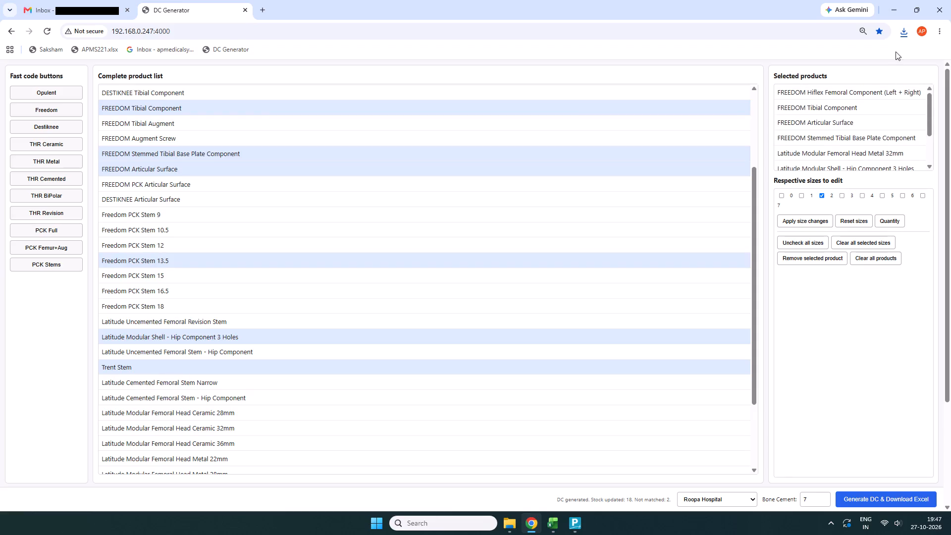
Open the downloaded file dc all copy (4).xlsx in Excel.
left_click(901, 33)
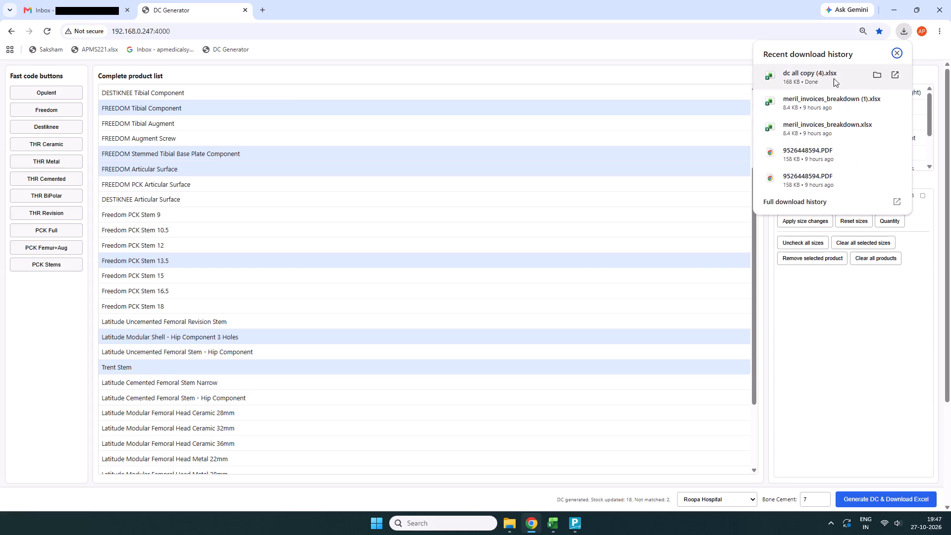
left_click(834, 78)
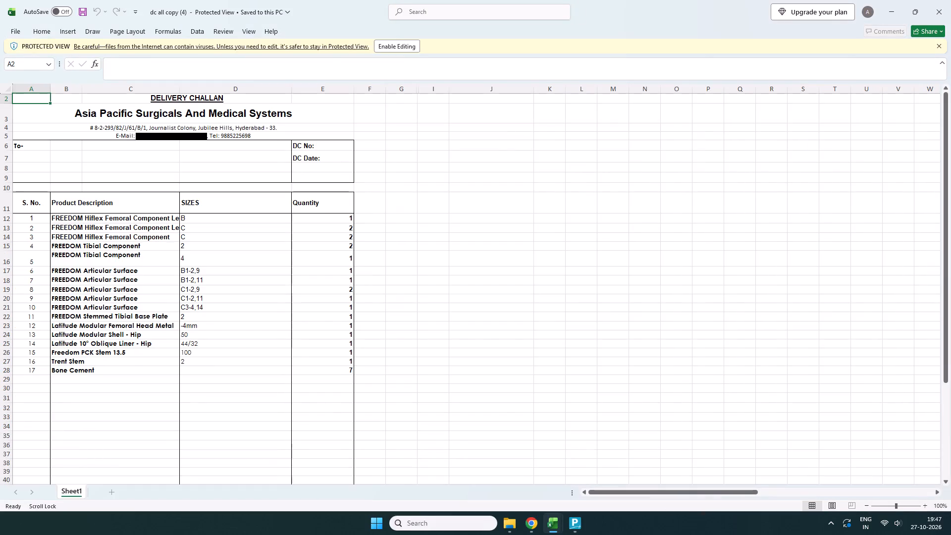
Delete the round company stamp image above Authorised Signatory at the end of the delivery challan.
scroll(313, 347, "down", 1)
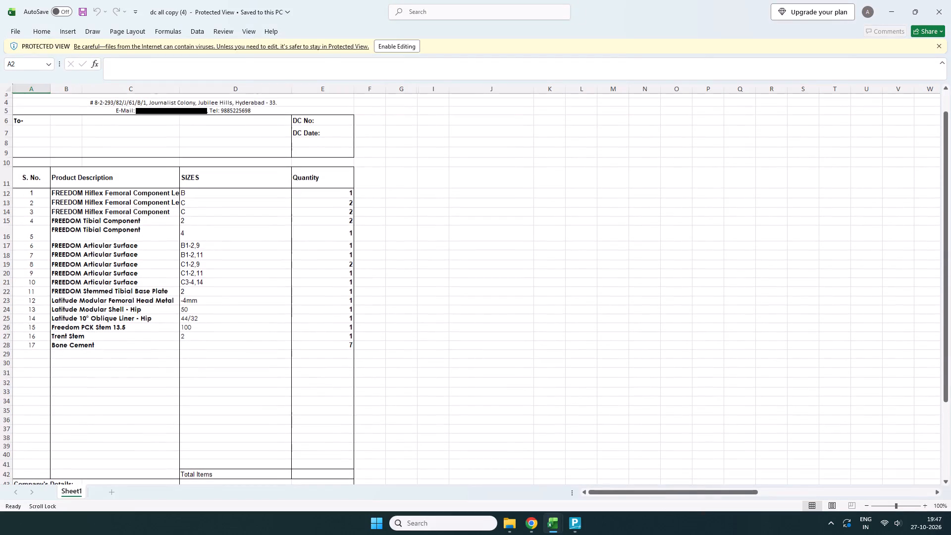
scroll(280, 354, "down", 4)
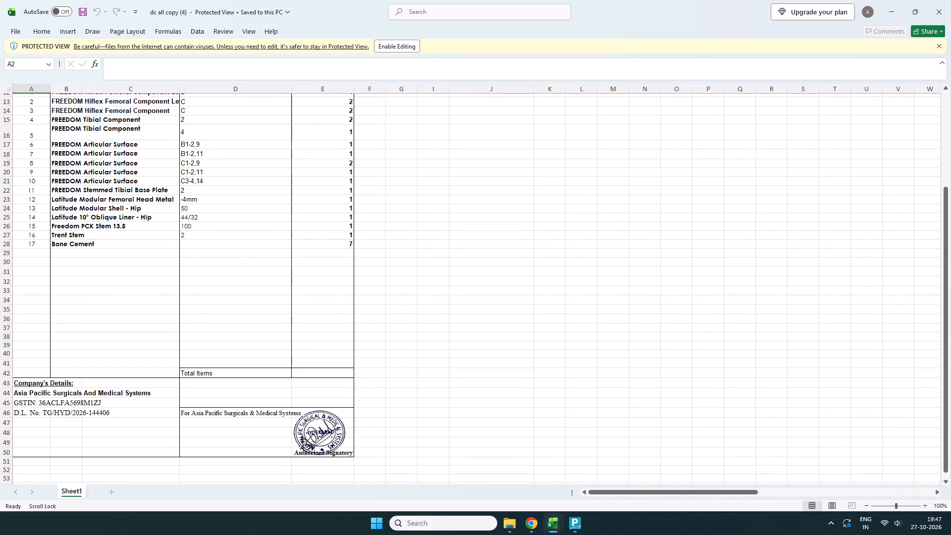
left_click(317, 432)
key("Delete")
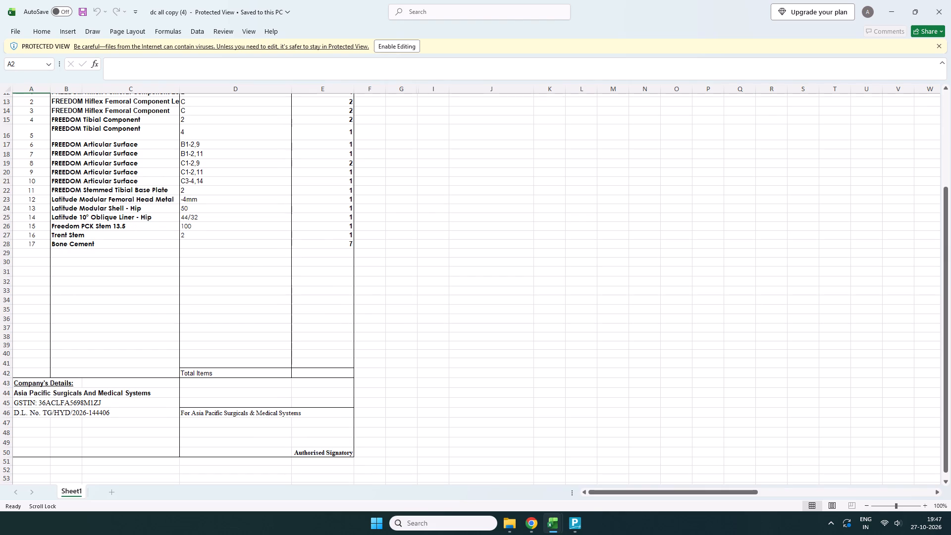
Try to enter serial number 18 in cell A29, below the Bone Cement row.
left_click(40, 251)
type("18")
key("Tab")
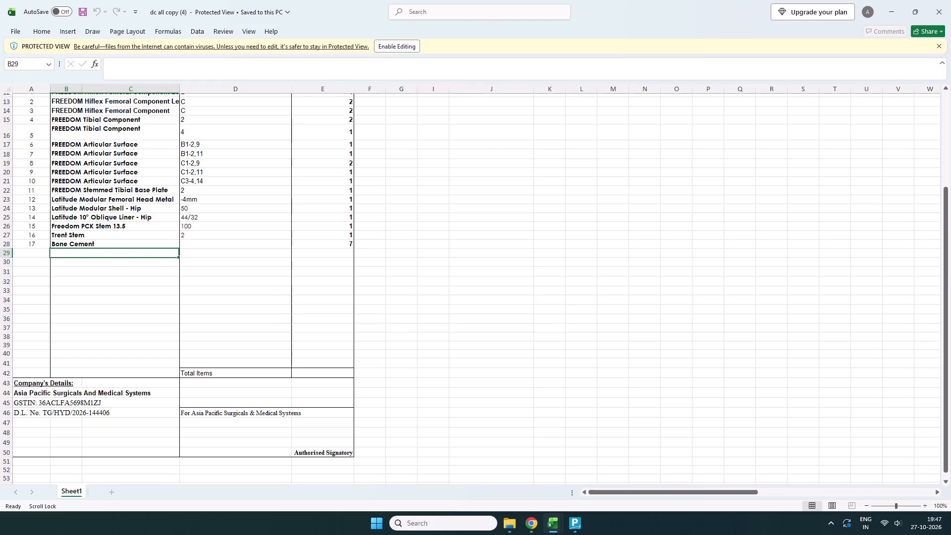
Examine the challan's Quantity column from the first FREEDOM Hiflex Femoral Component row through Bone Cement.
scroll(235, 279, "up", 6)
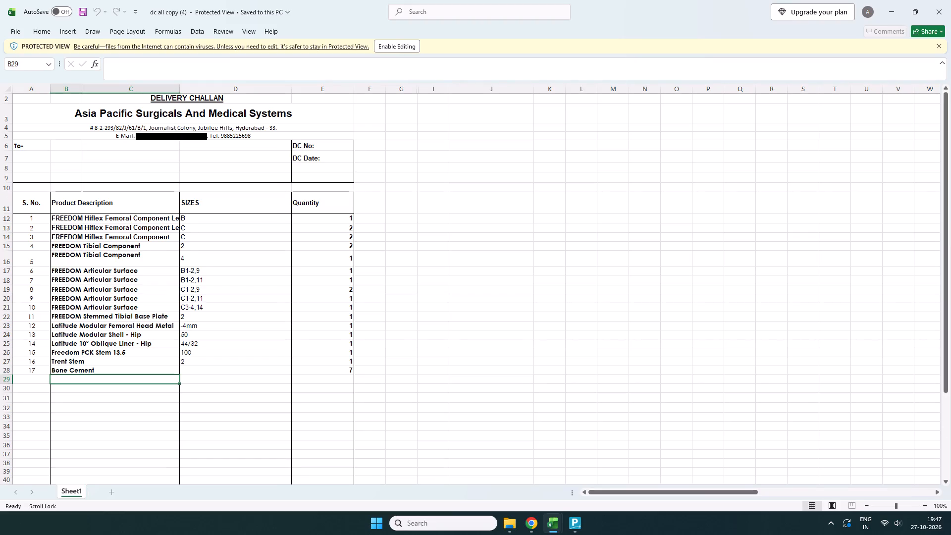
left_click_drag(333, 217, 339, 373)
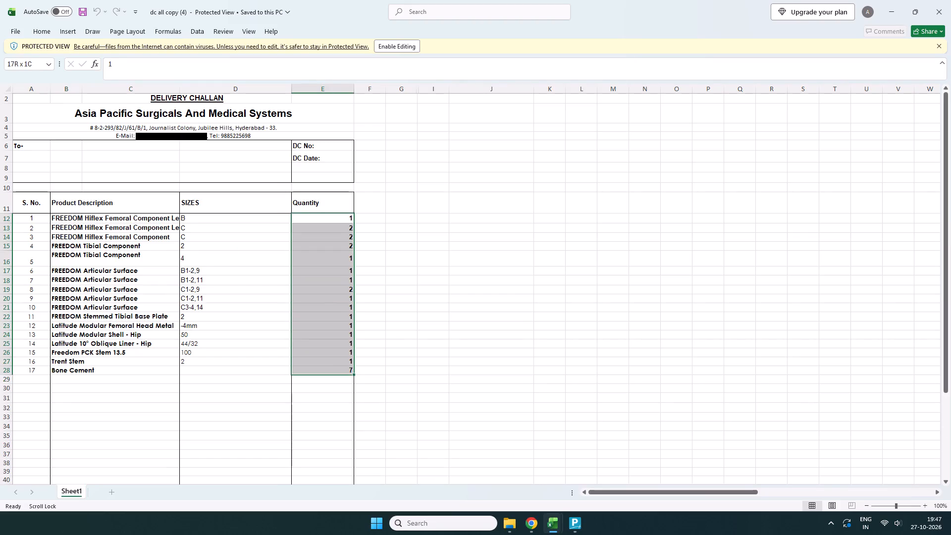
left_click_drag(339, 373, 339, 374)
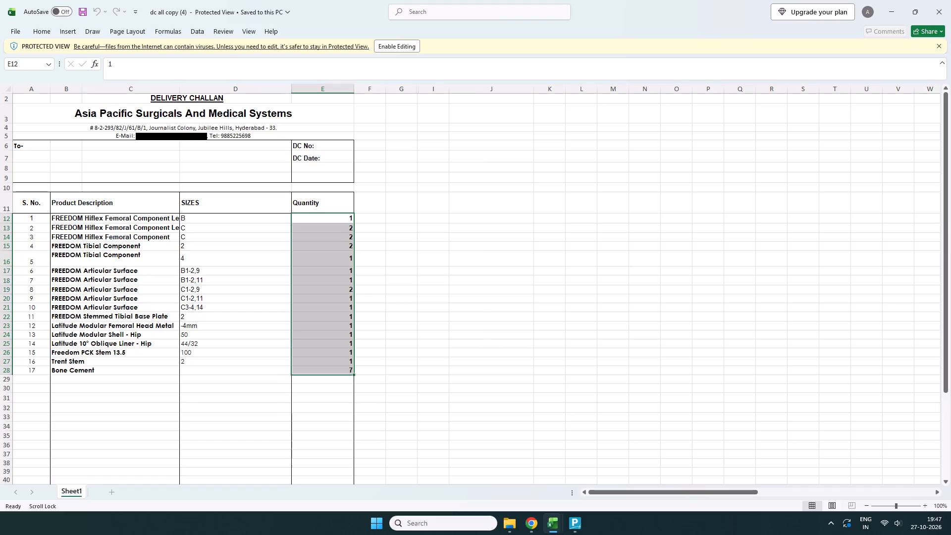
left_click(543, 371)
scroll(541, 365, "down", 4)
scroll(540, 363, "up", 5)
scroll(492, 330, "up", 4)
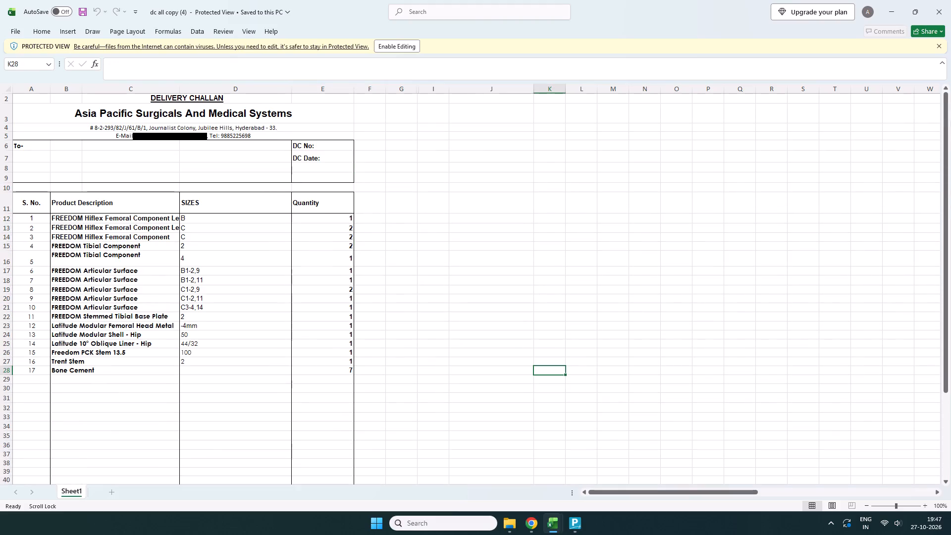
left_click_drag(336, 216, 353, 309)
left_click(443, 253)
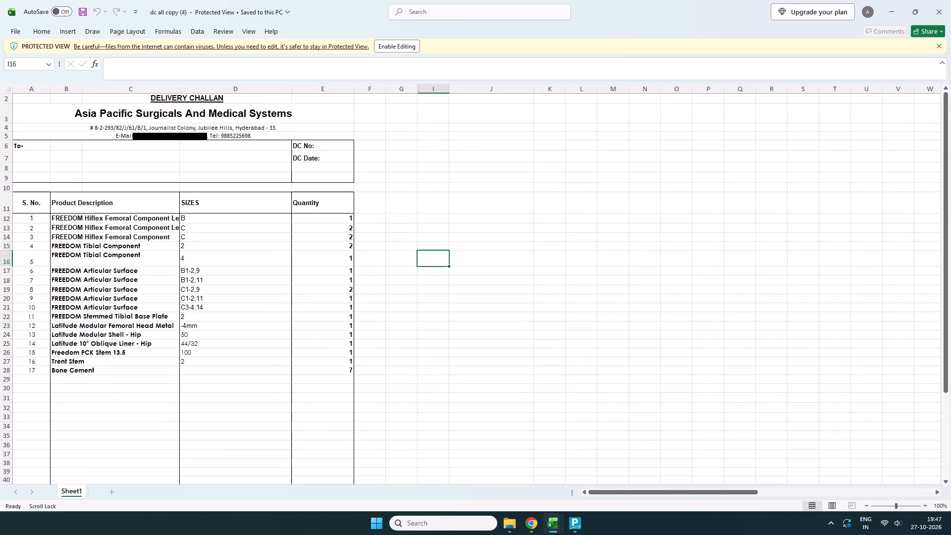
Enable editing of the delivery challan workbook.
left_click(391, 51)
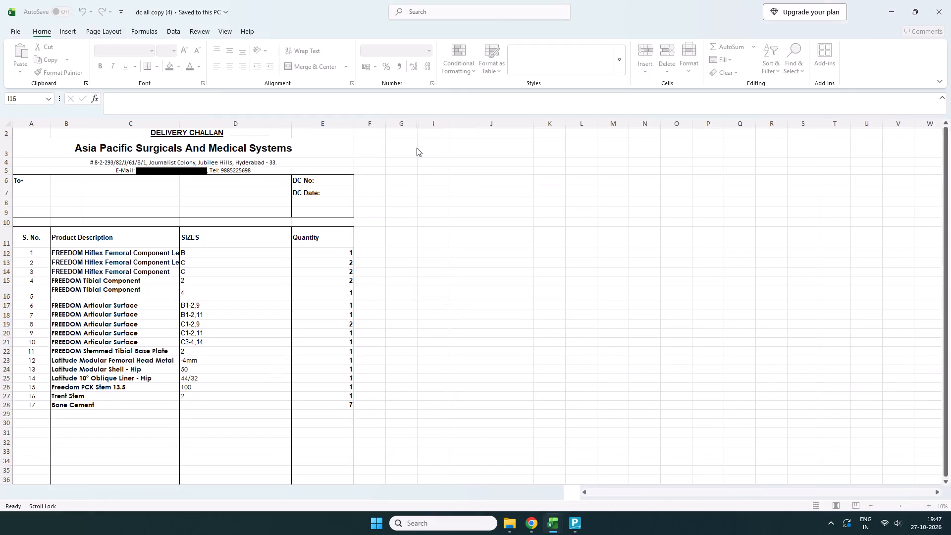
Total the Quantity column from the first FREEDOM Hiflex Femoral Component row through Bone Cement and enter 27 beside Total Items.
scroll(421, 173, "down", 1)
scroll(386, 195, "down", 3)
scroll(388, 199, "up", 1)
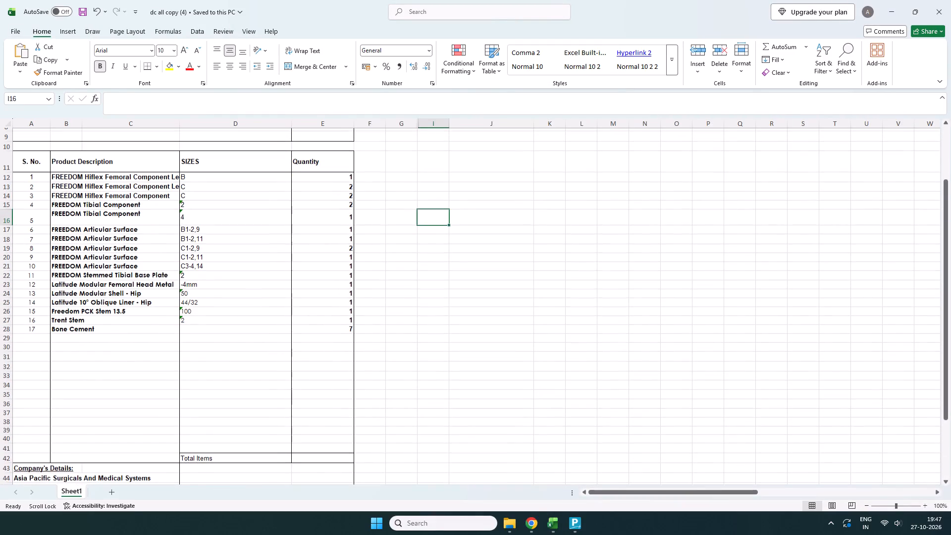
left_click_drag(341, 177, 354, 334)
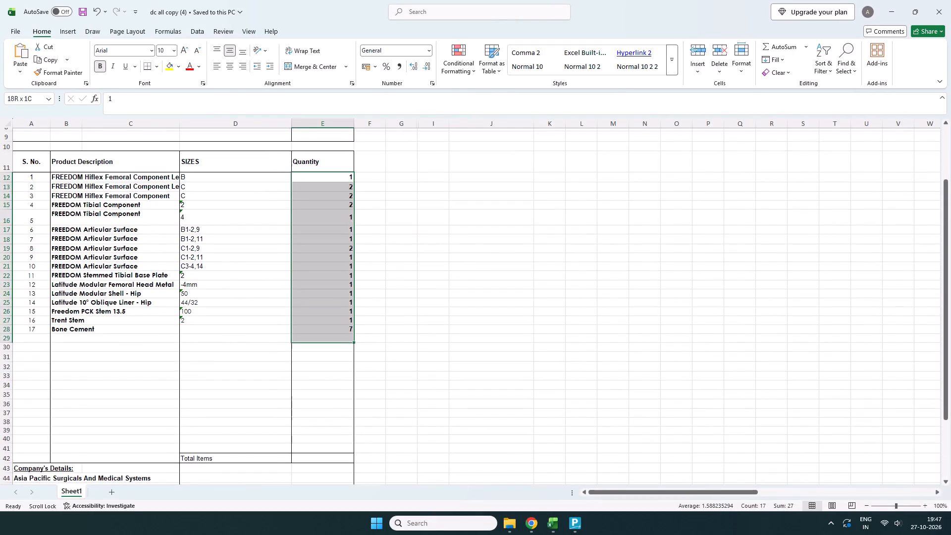
left_click_drag(354, 334, 354, 327)
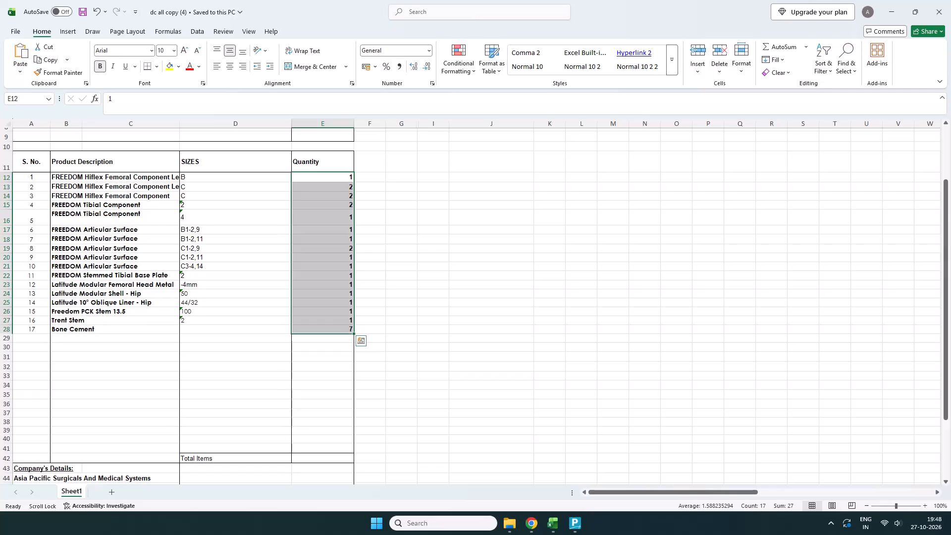
left_click(428, 315)
scroll(426, 314, "down", 4)
left_click(342, 358)
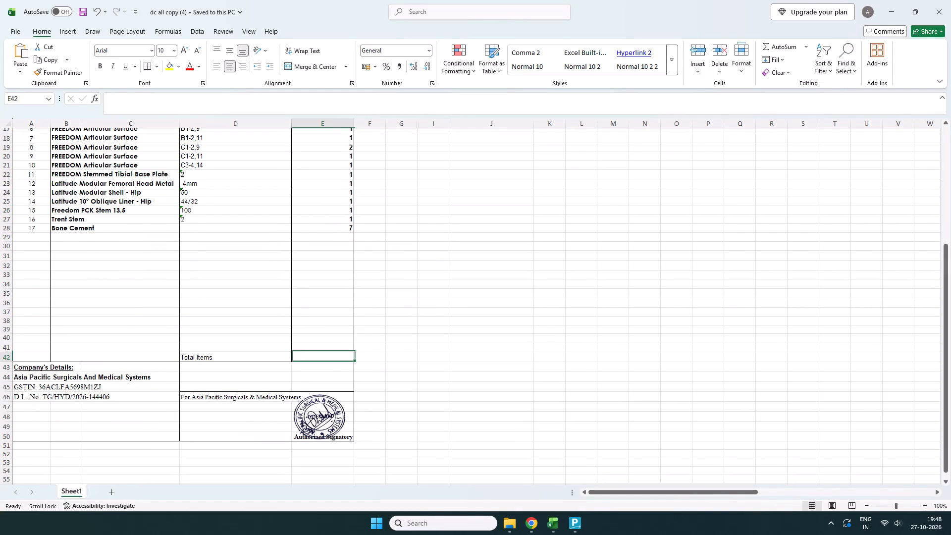
type("27")
key("Return")
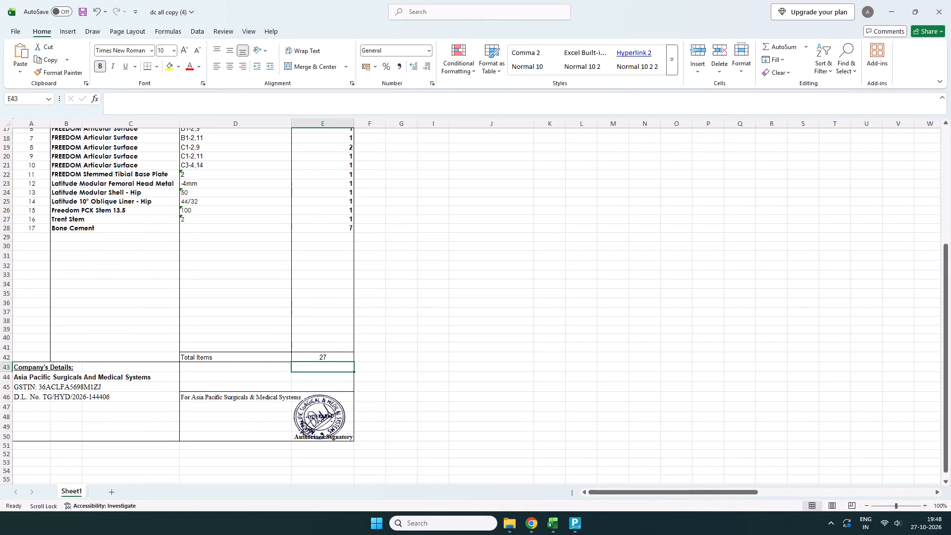
Delete the round company stamp image above Authorised Signatory.
left_click(312, 415)
key("Delete")
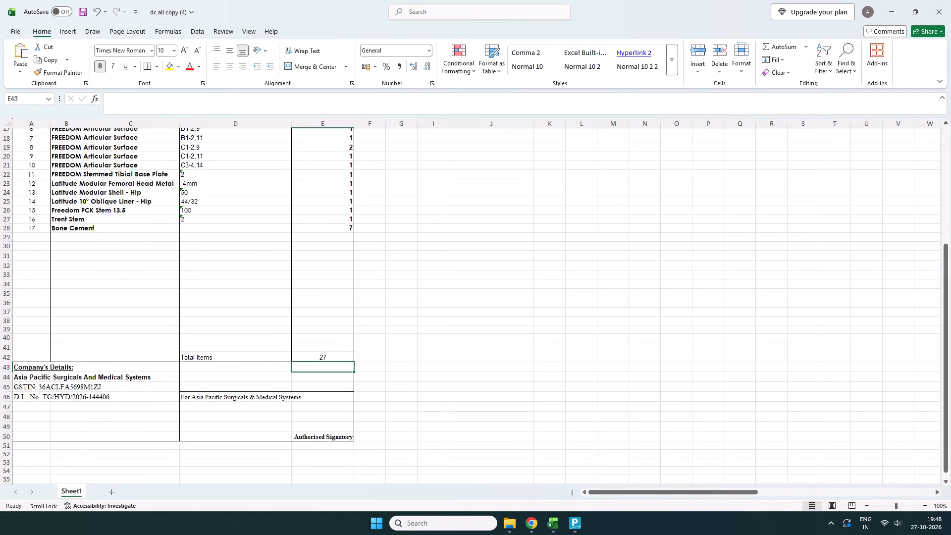
left_click(464, 358)
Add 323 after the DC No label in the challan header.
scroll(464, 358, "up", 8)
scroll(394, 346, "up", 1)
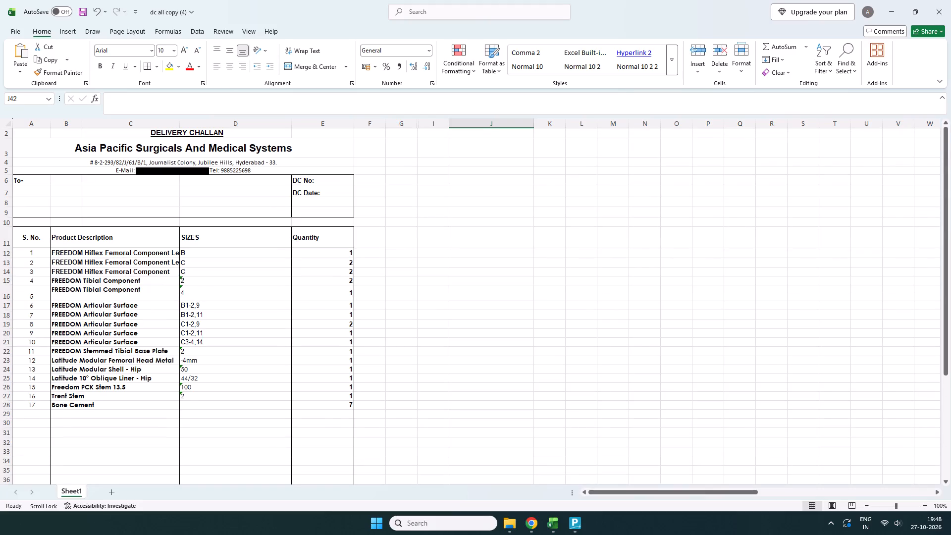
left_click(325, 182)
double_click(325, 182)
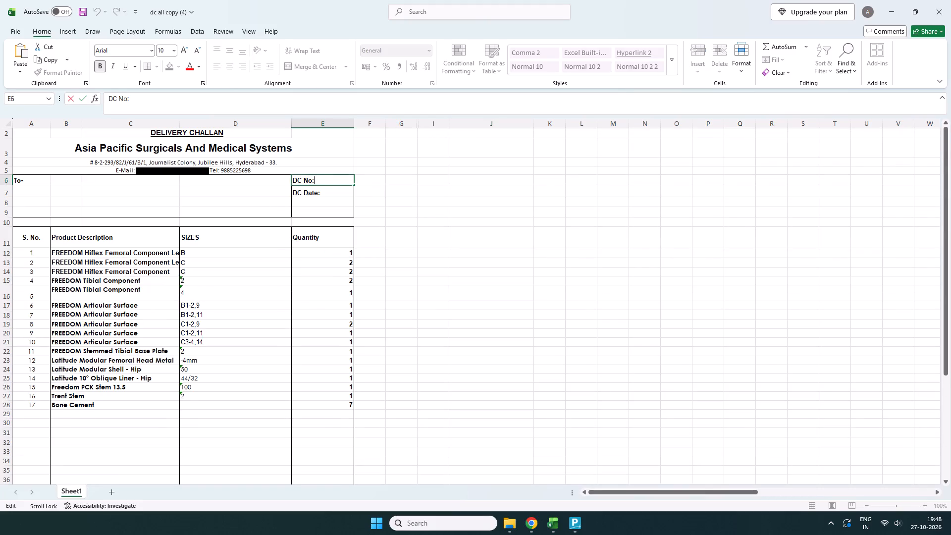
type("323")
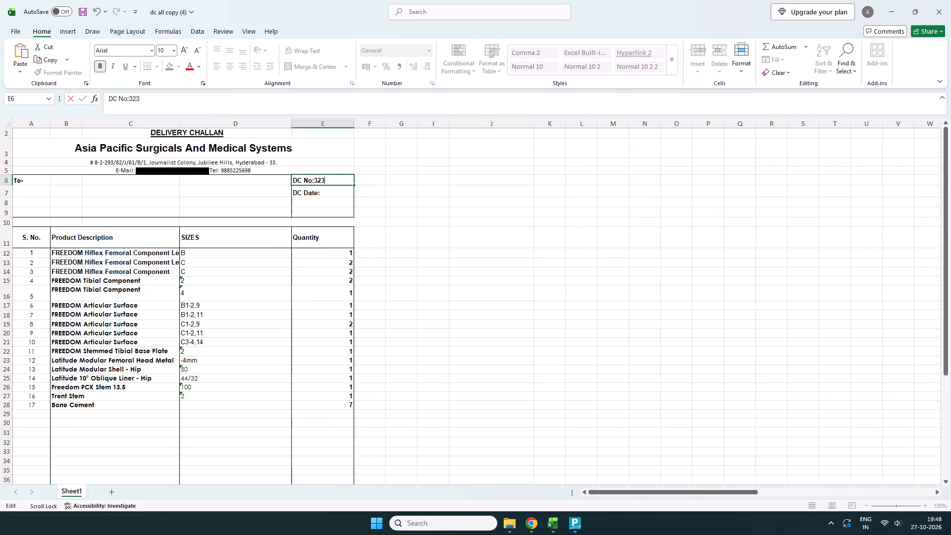
Add 27/10/2026 after the DC Date label in the challan header.
double_click(329, 195)
type("27/10/")
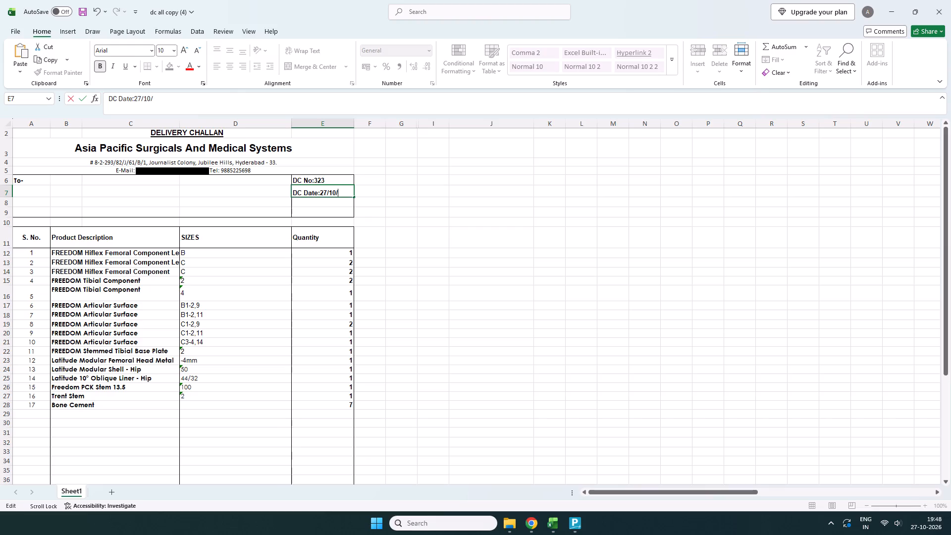
type("2026")
key("Return")
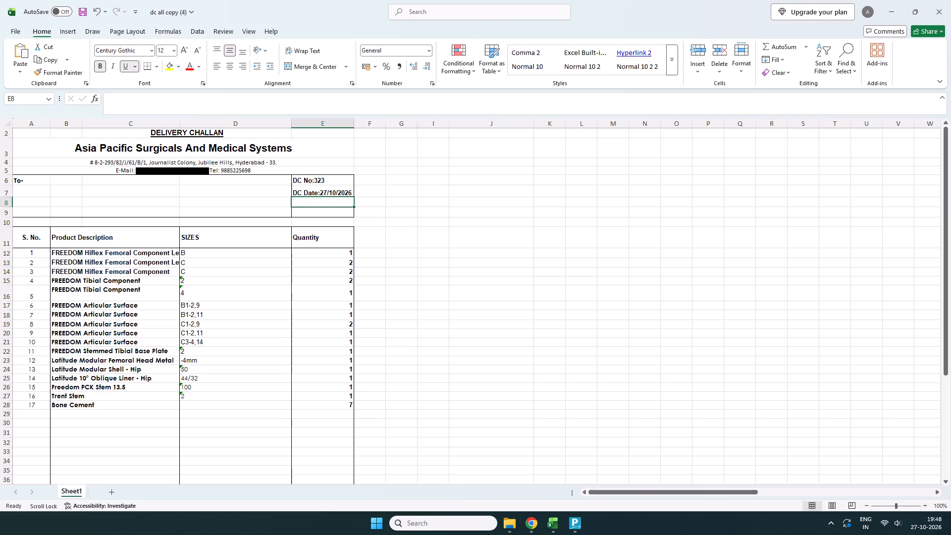
Enter Roopa Hospitals in the row below the To label, with Vijayawada in the row beneath it.
triple_click(45, 192)
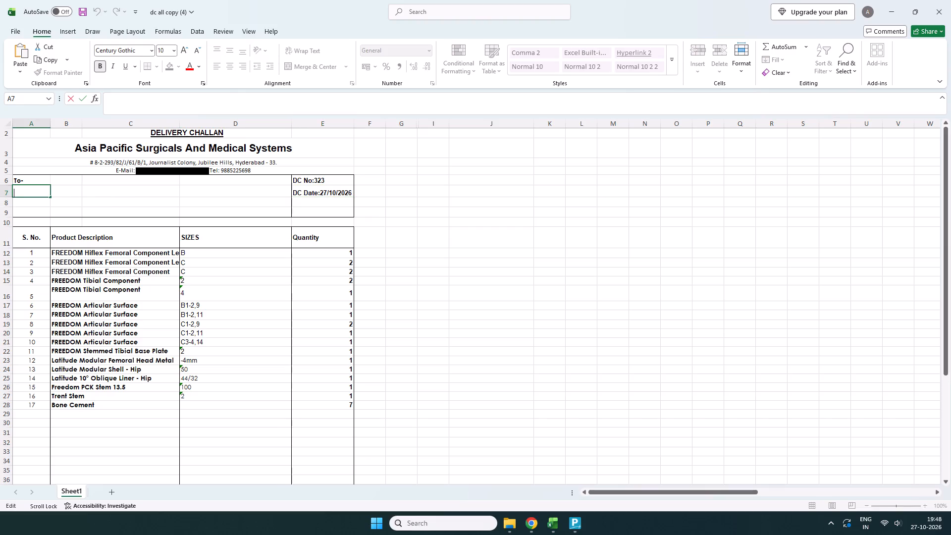
type("Roop[a")
key("space")
key("BackSpace")
key("BackSpace")
key("BackSpace")
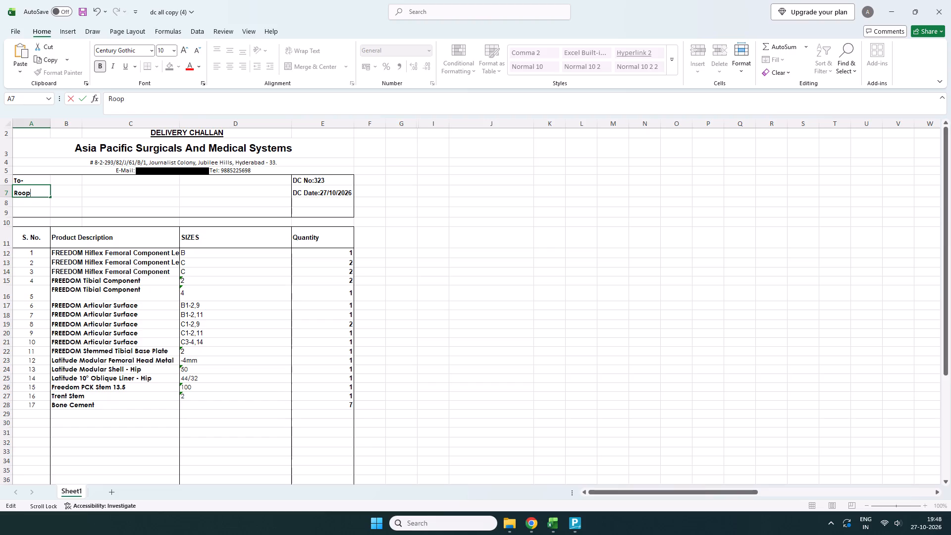
type("a")
key("space")
type("Hospitals")
key("Tab")
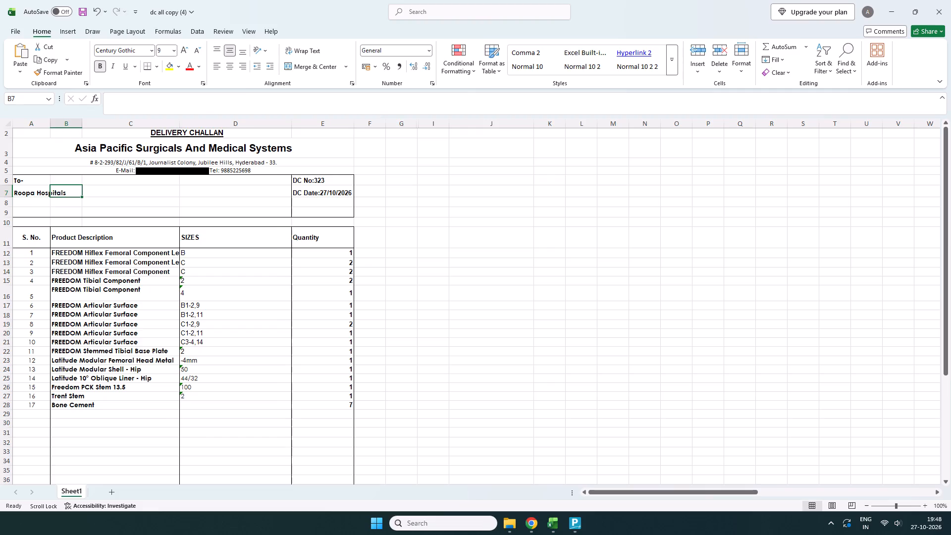
double_click(19, 200)
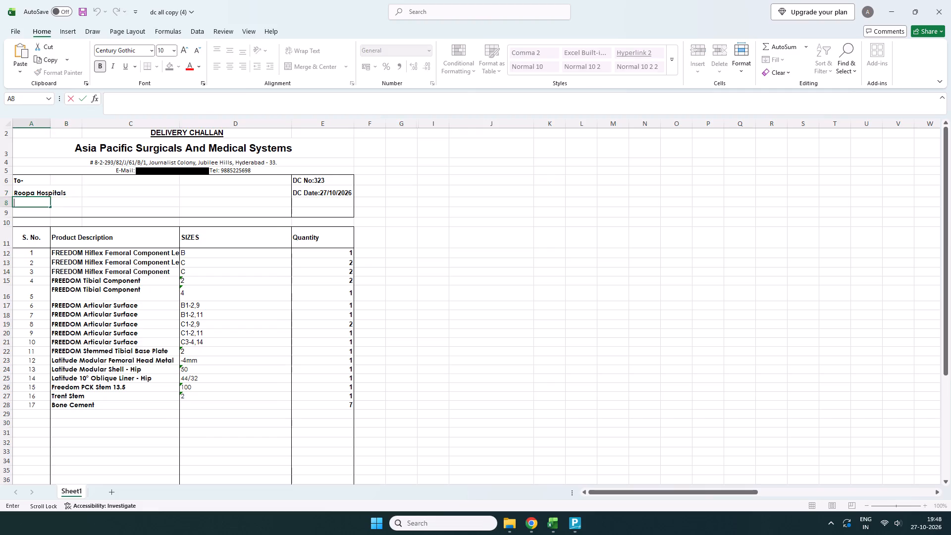
type("Vijayawada")
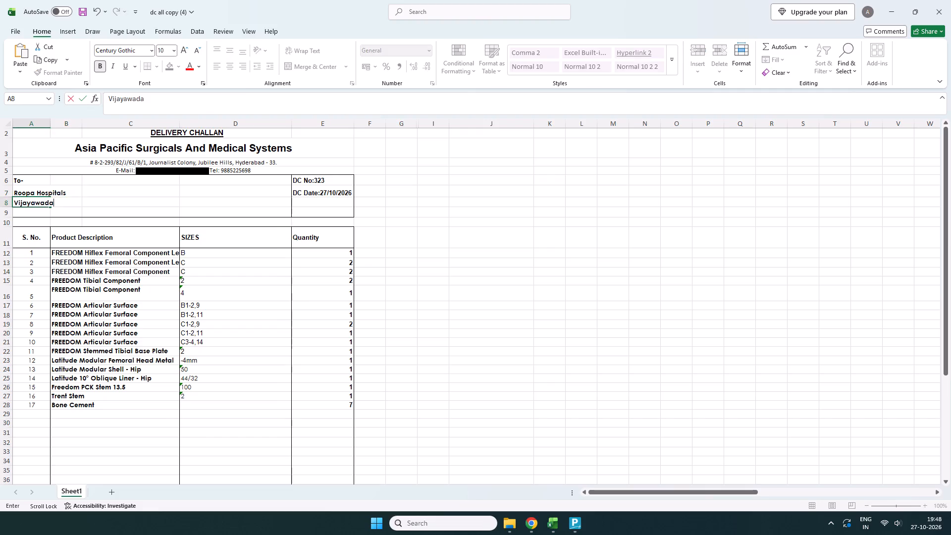
key("Return")
left_click(460, 267)
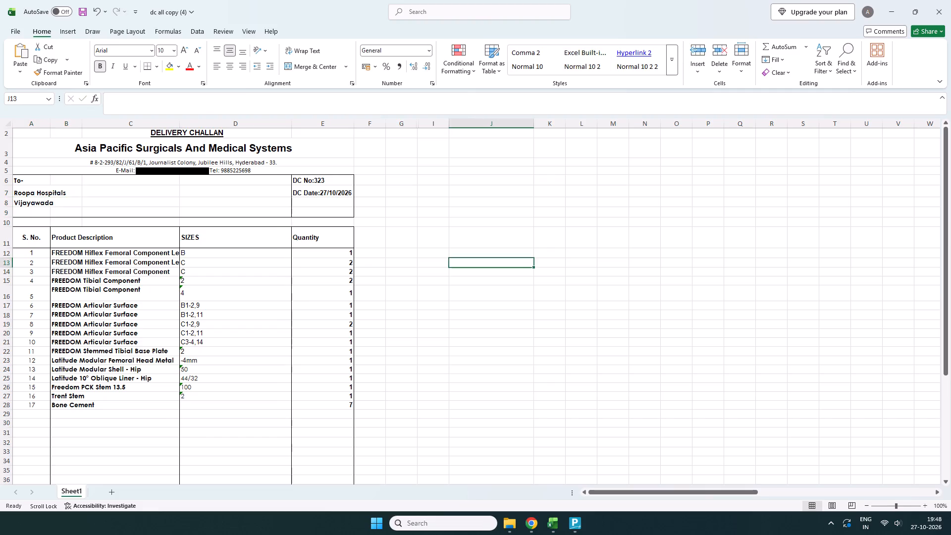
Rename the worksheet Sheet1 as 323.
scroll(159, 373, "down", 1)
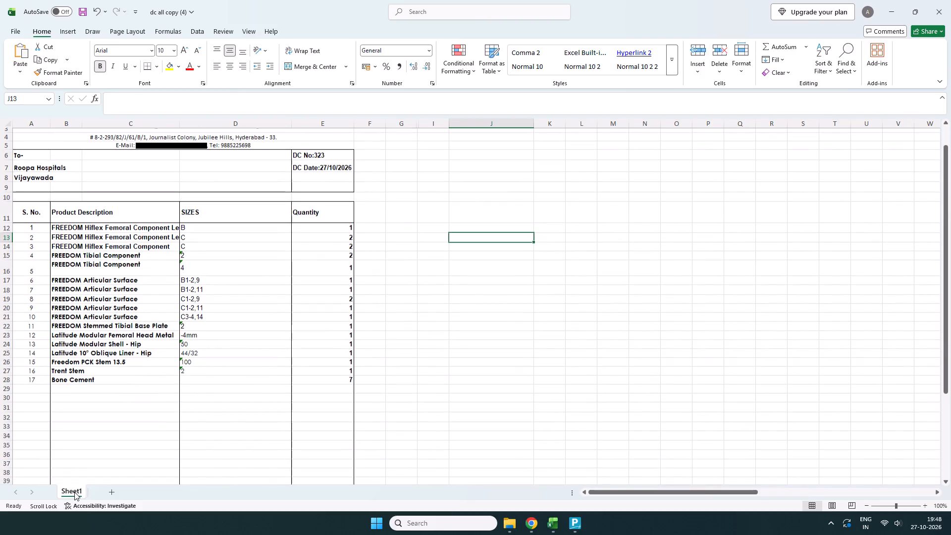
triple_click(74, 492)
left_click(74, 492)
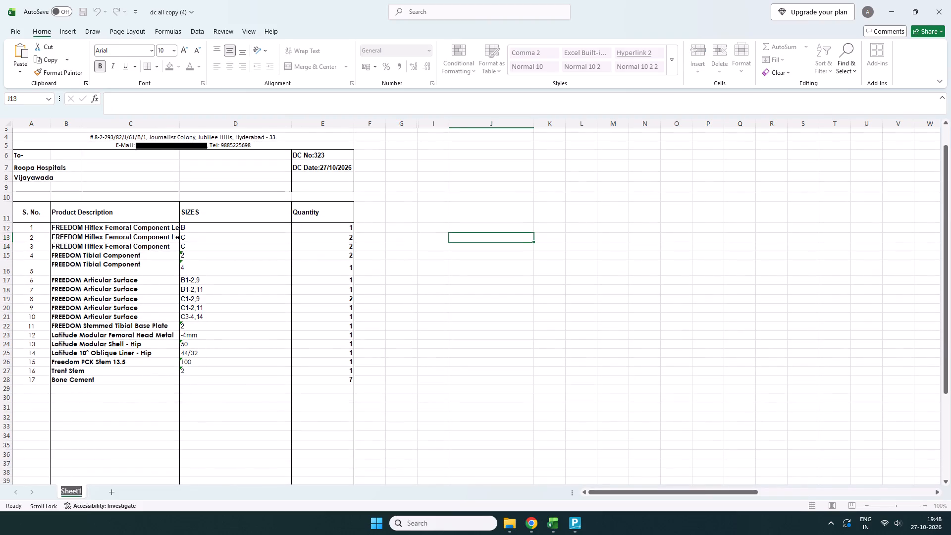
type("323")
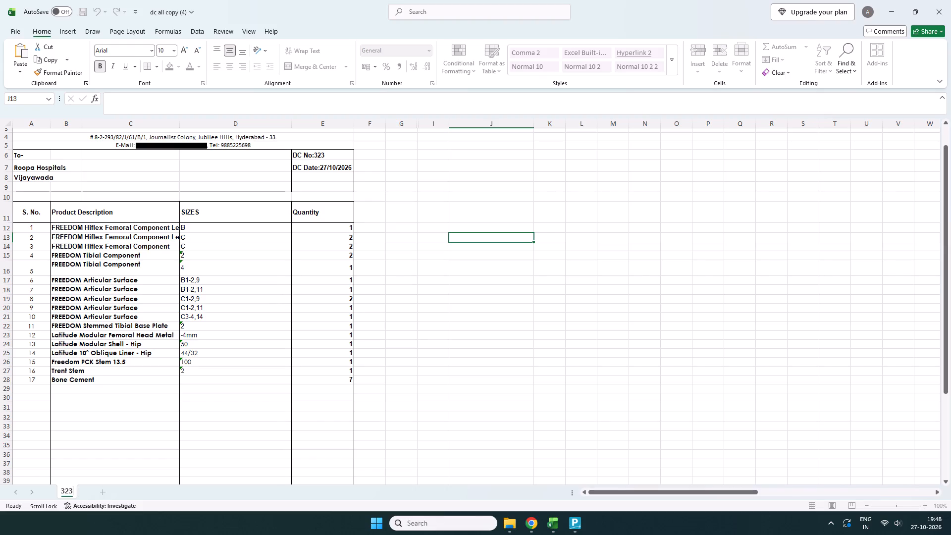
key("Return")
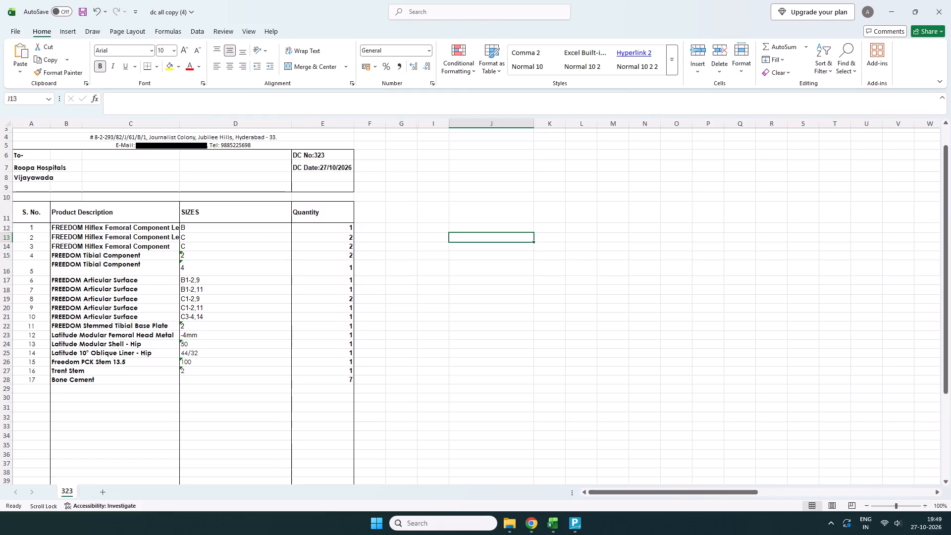
Change the DC No in the challan header to 324.
double_click(328, 157)
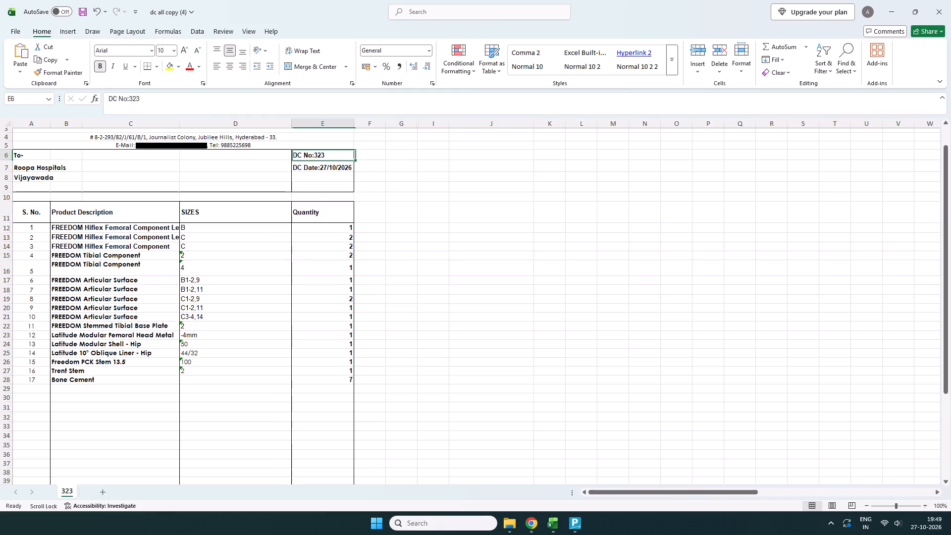
key("BackSpace")
key("4")
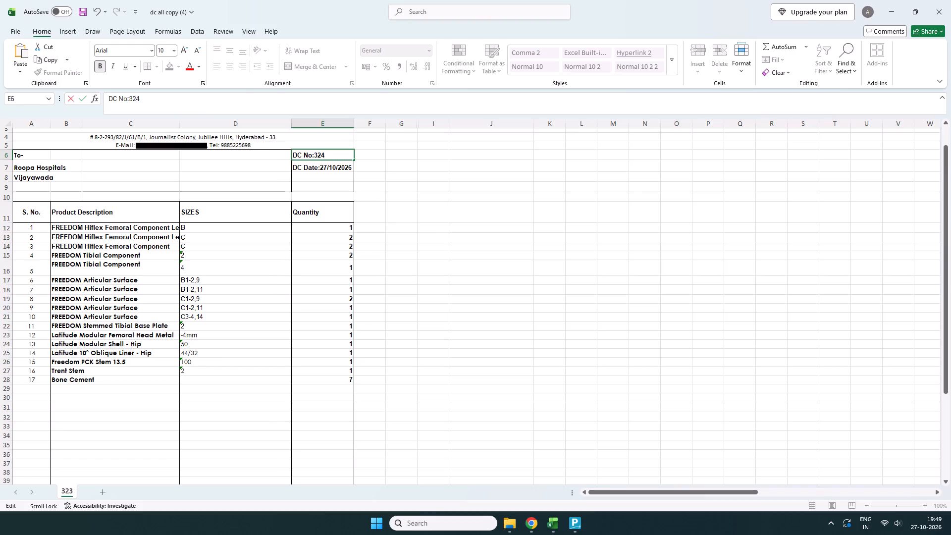
key("Return")
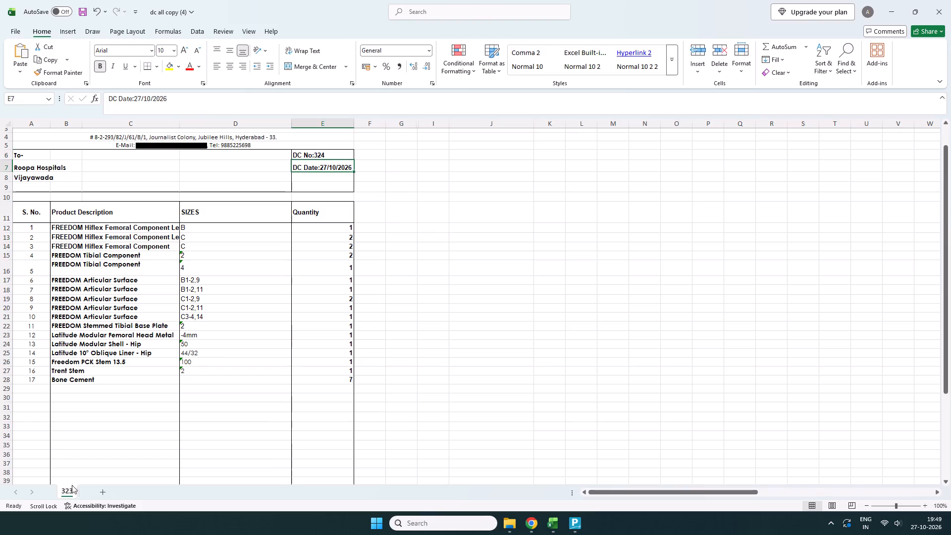
Rename the worksheet as 324.
triple_click(70, 491)
left_click(70, 491)
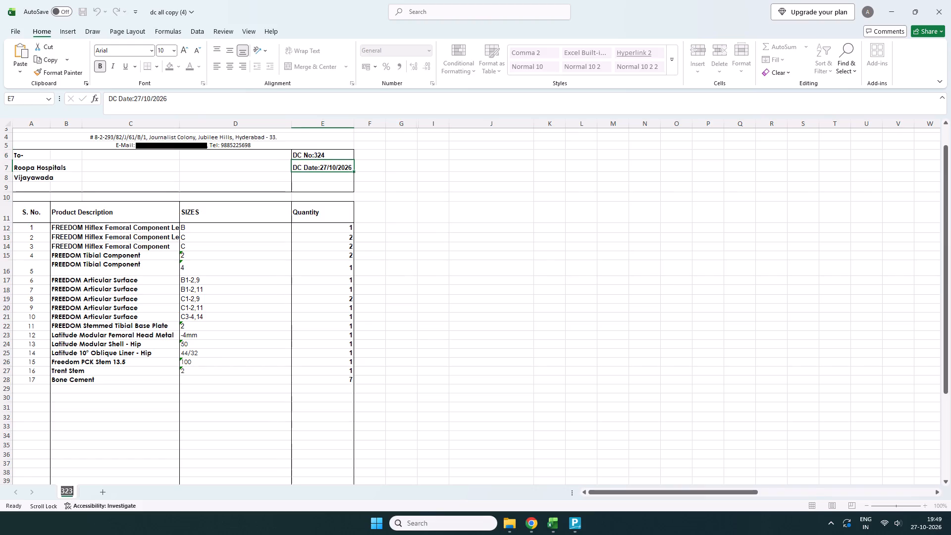
type("324")
key("Return")
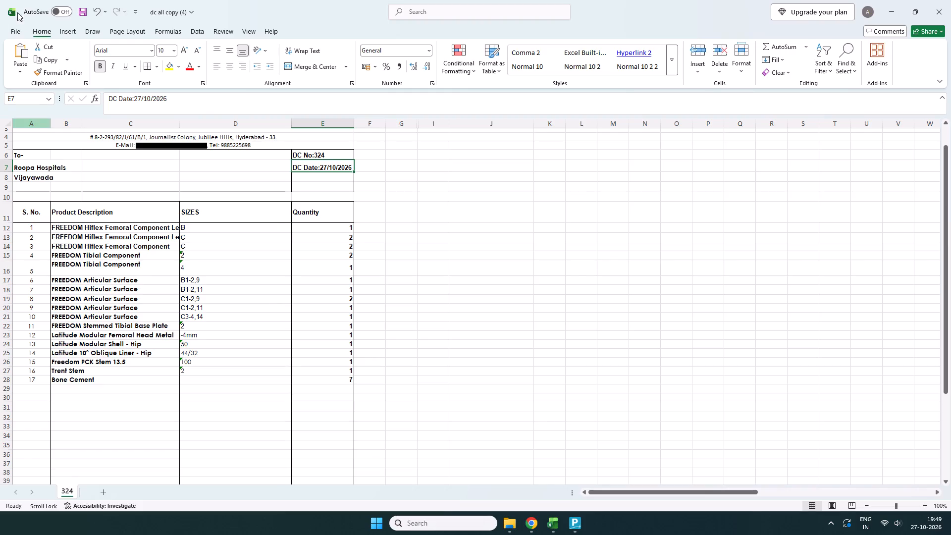
Start saving the challan workbook under a new name in the Adithya folder on the Asia Pacific (A:) drive.
left_click(14, 28)
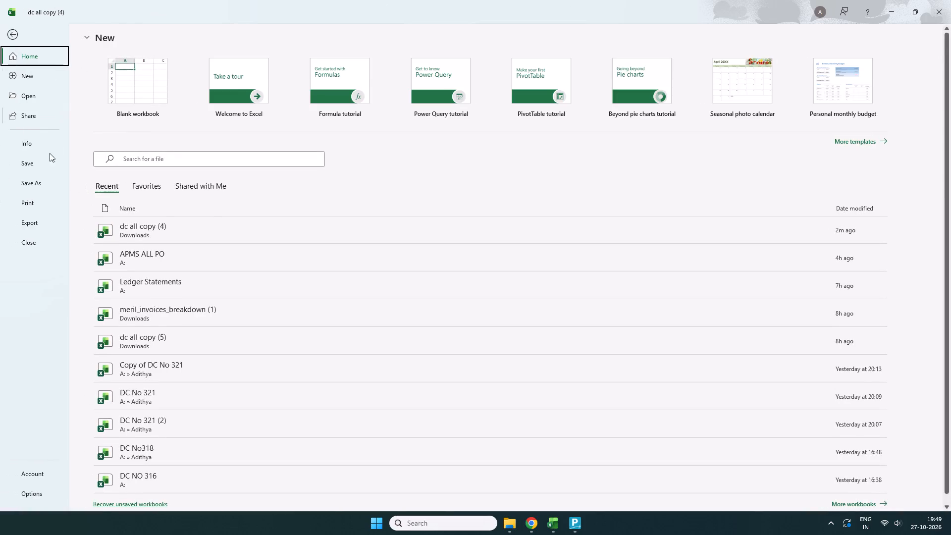
left_click(41, 182)
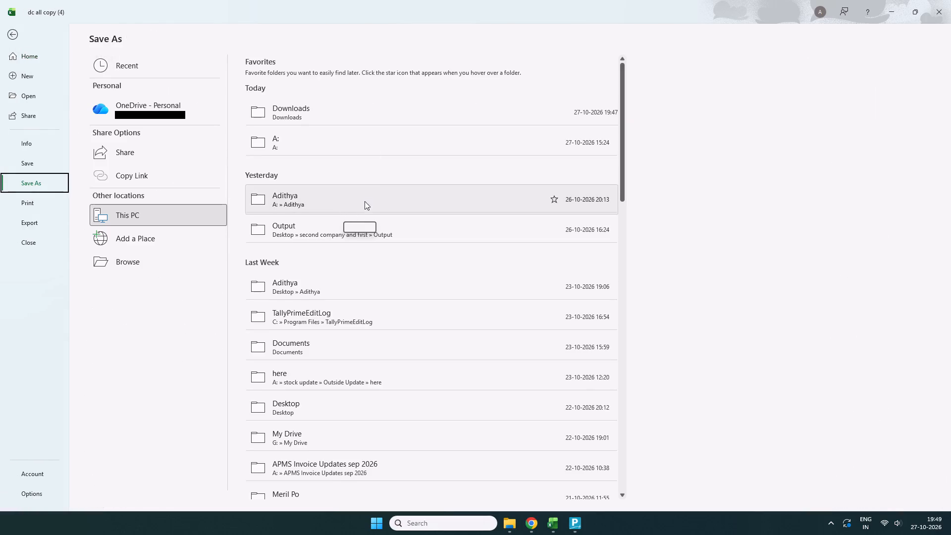
left_click(322, 234)
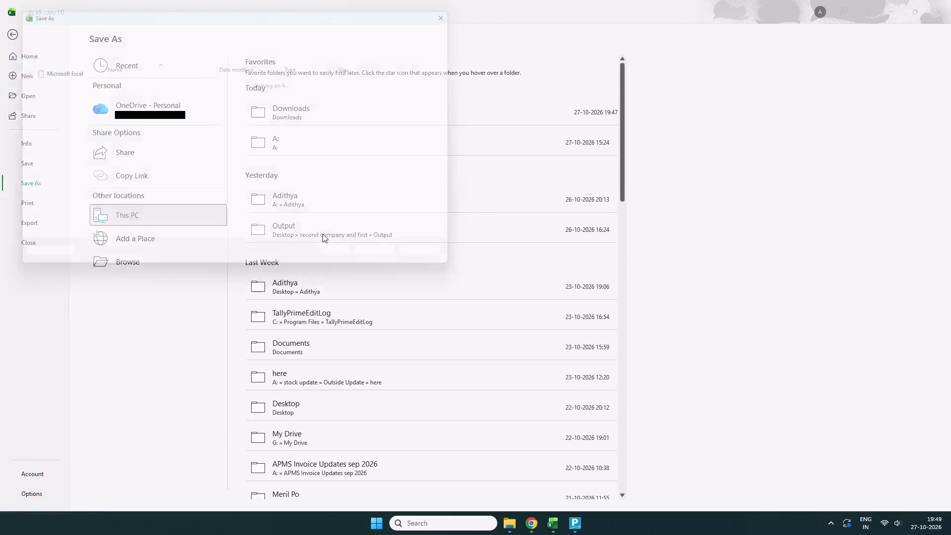
left_click(47, 130)
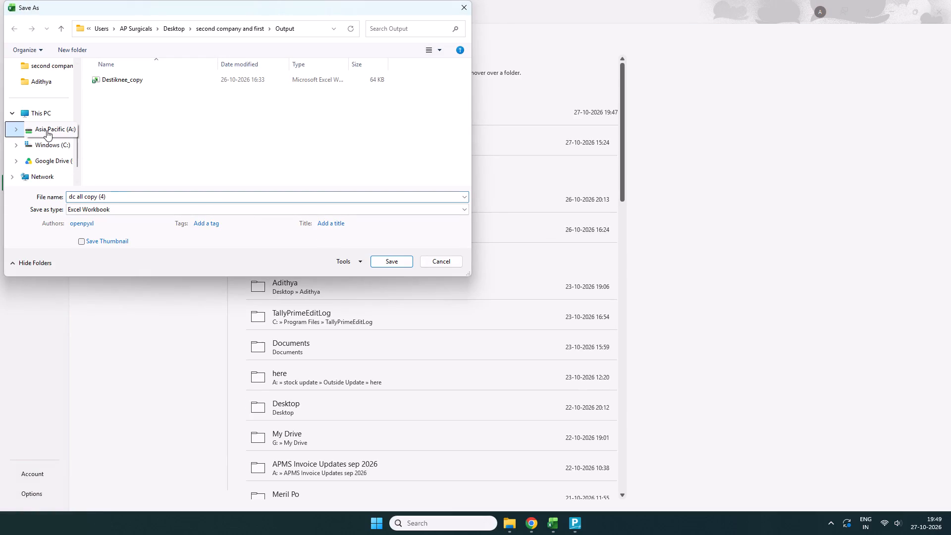
double_click(165, 106)
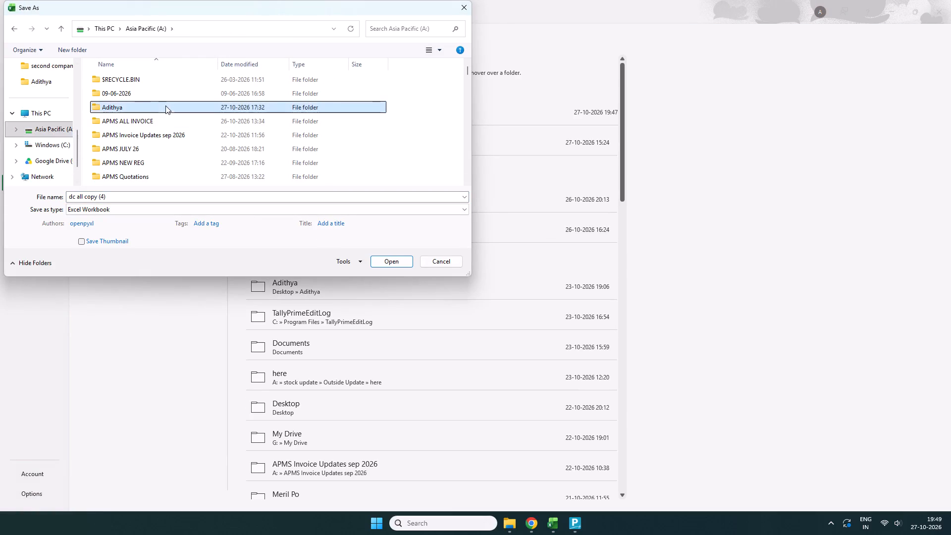
double_click(113, 195)
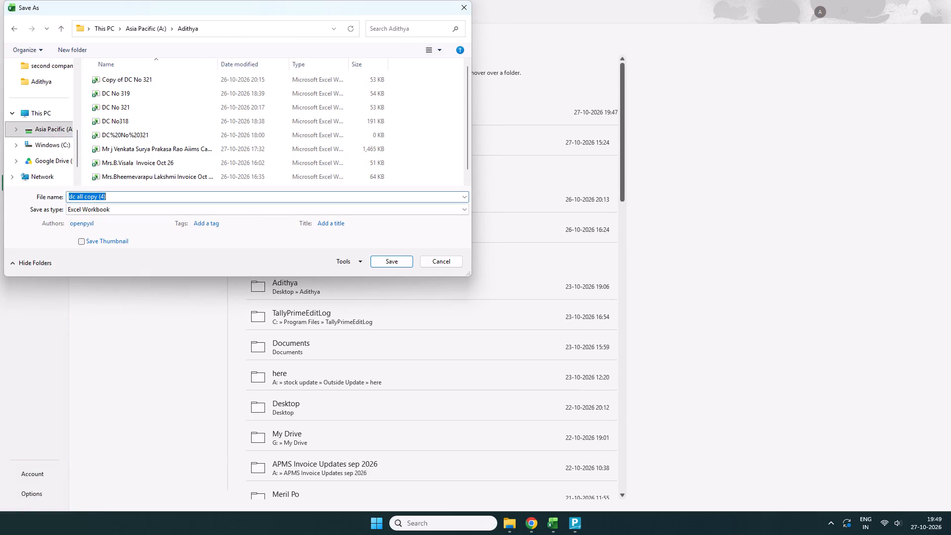
double_click(113, 195)
left_click_drag(112, 194, 57, 191)
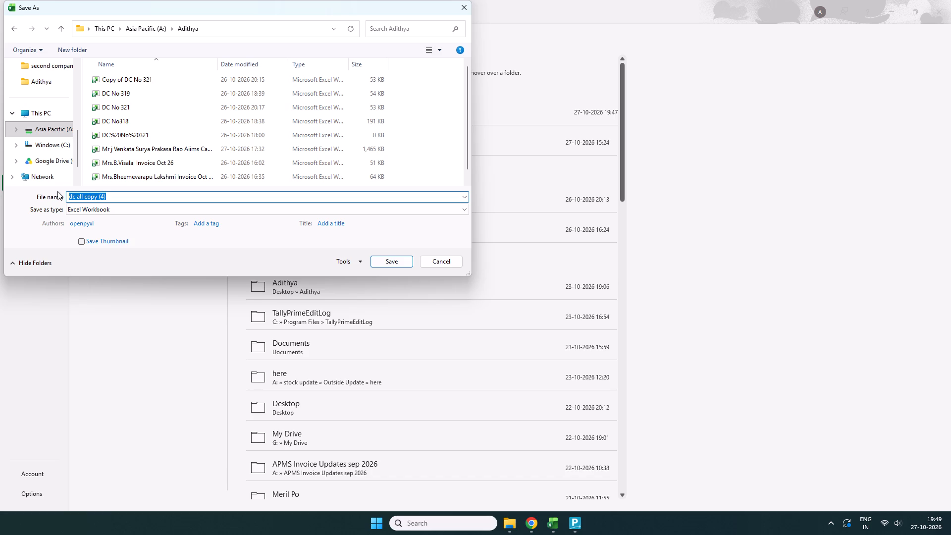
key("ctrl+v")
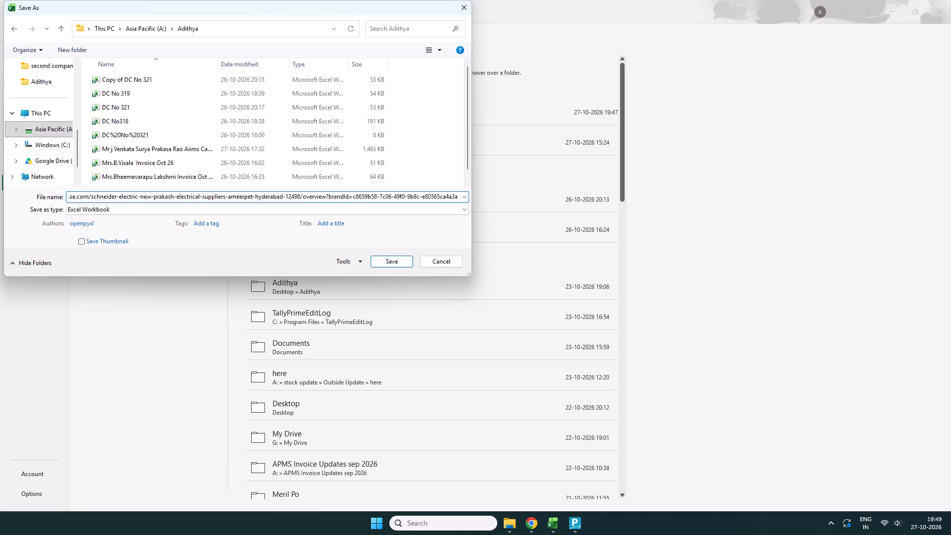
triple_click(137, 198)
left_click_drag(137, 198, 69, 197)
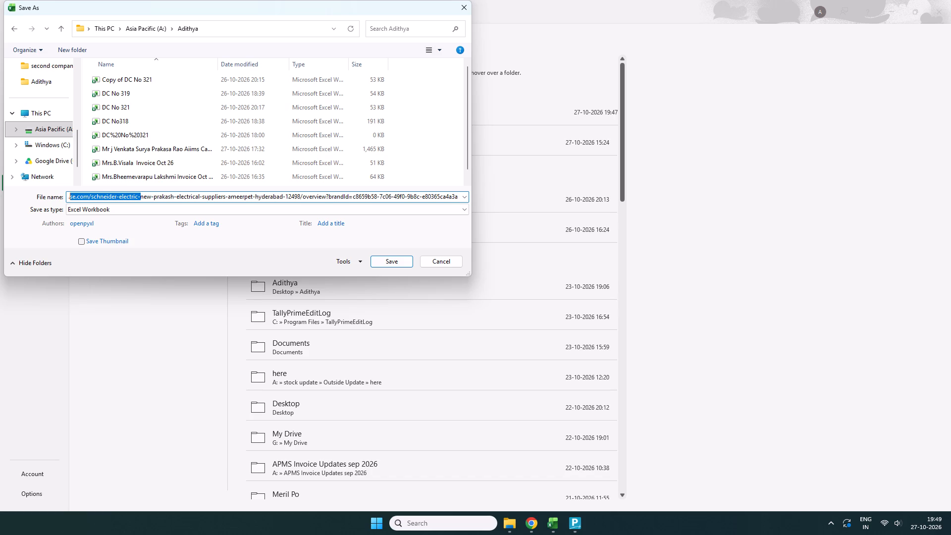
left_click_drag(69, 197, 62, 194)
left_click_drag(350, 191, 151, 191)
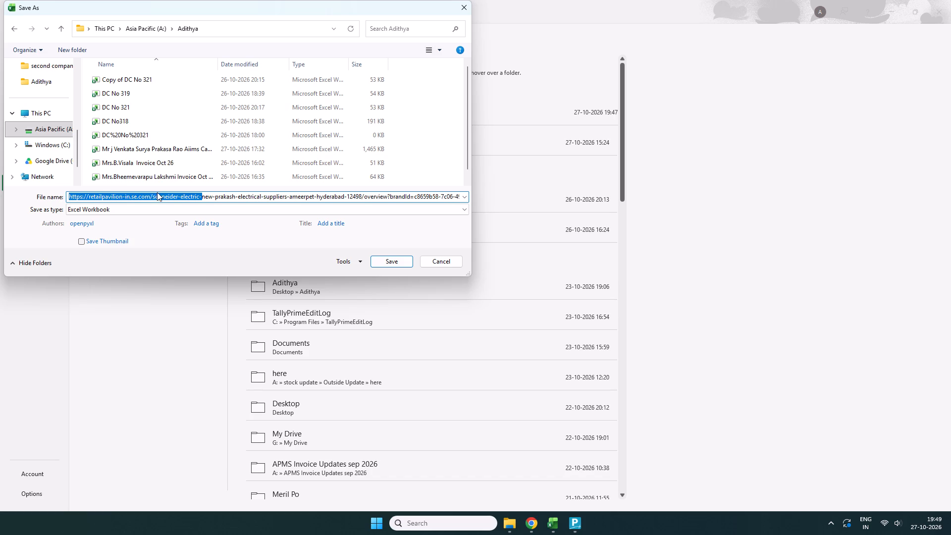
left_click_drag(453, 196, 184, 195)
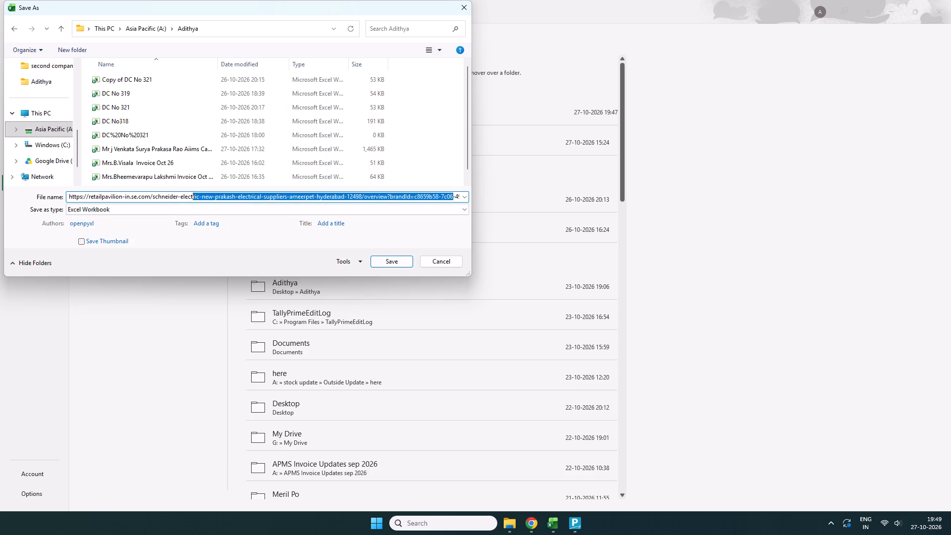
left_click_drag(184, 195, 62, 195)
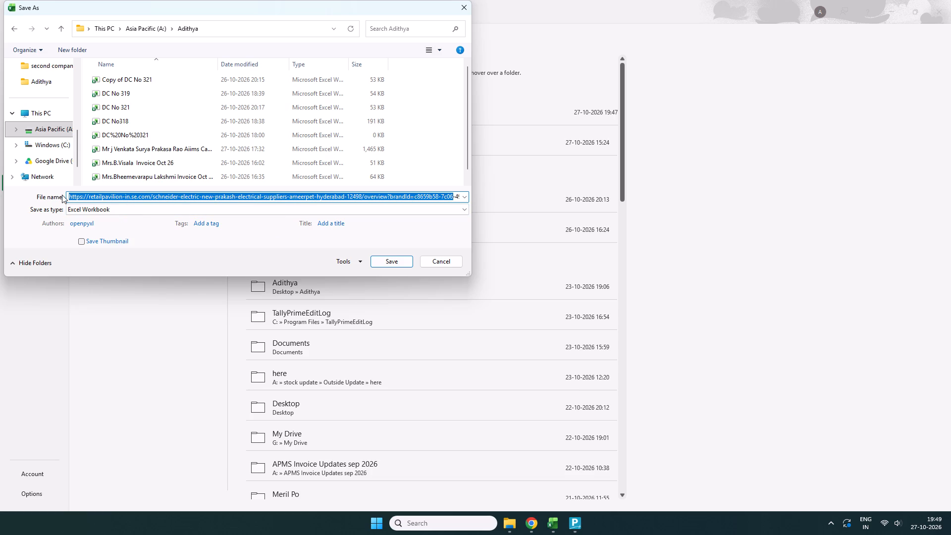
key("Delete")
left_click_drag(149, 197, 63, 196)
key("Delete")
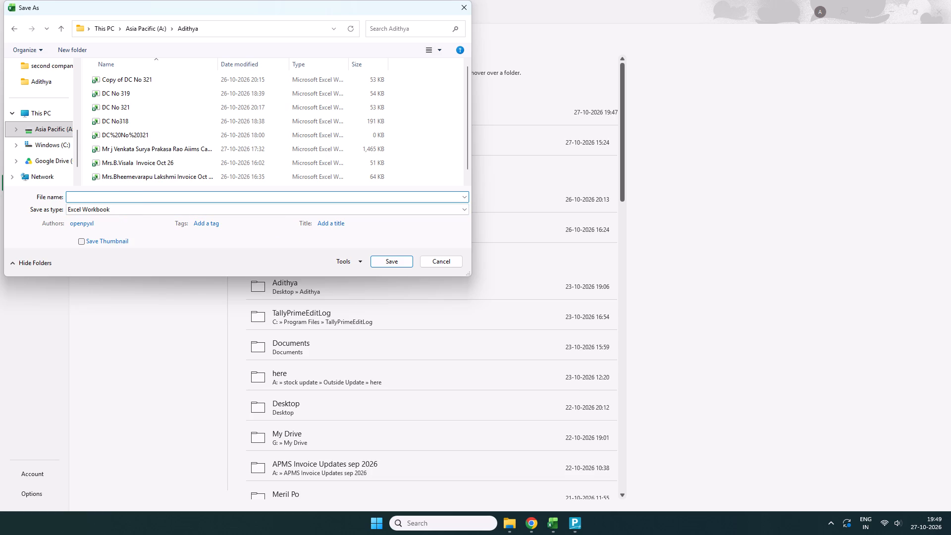
Name the file DC No 324 and save it as an Excel Workbook.
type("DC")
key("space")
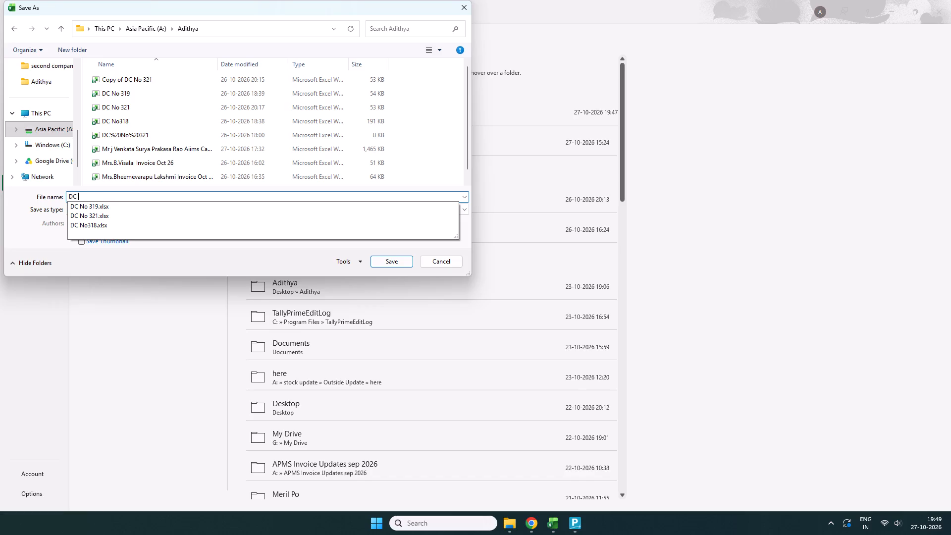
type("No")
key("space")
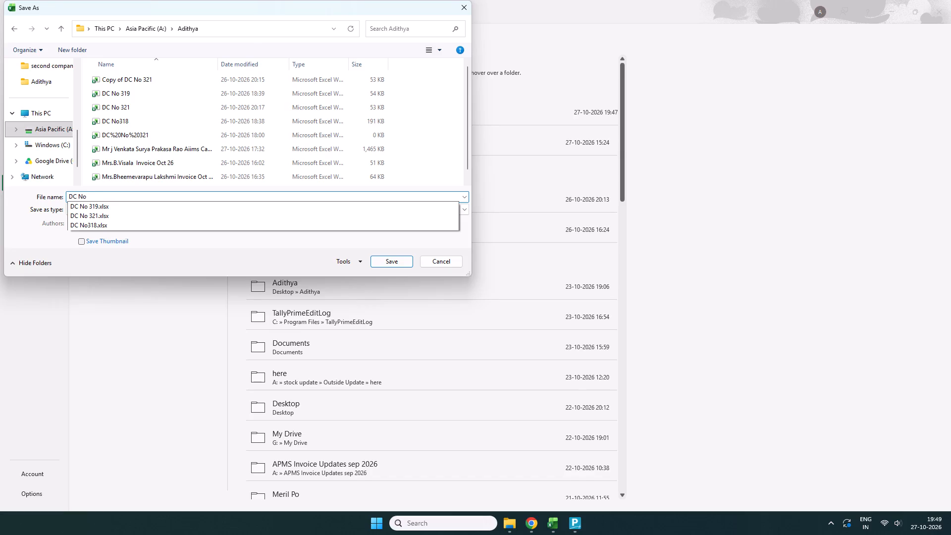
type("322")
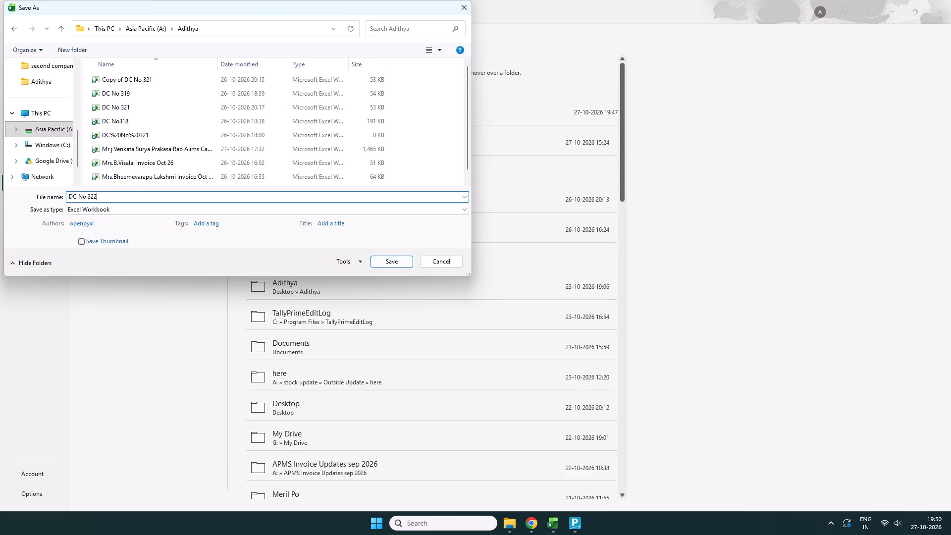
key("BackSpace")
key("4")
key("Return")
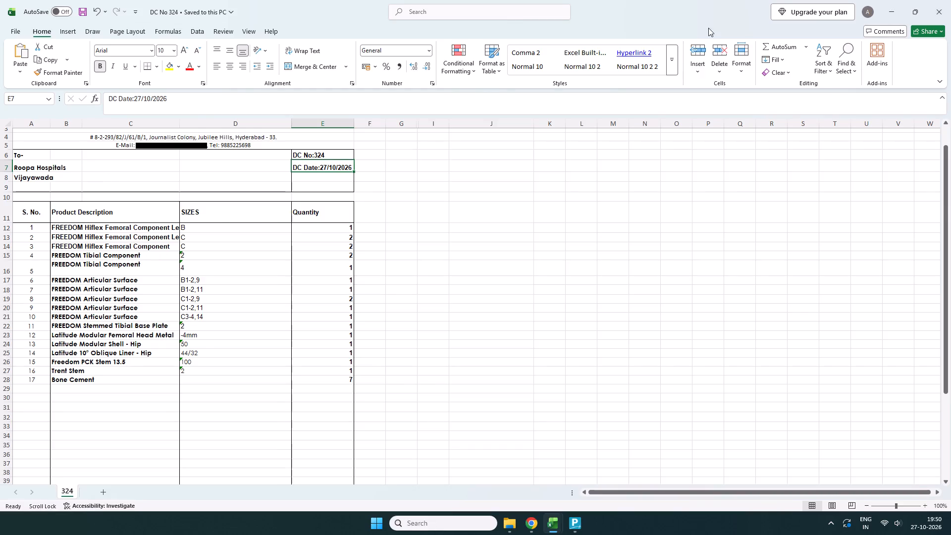
Minimise the DC No 324 workbook and close the APMS ALL PO workbook without saving its changes.
left_click(889, 8)
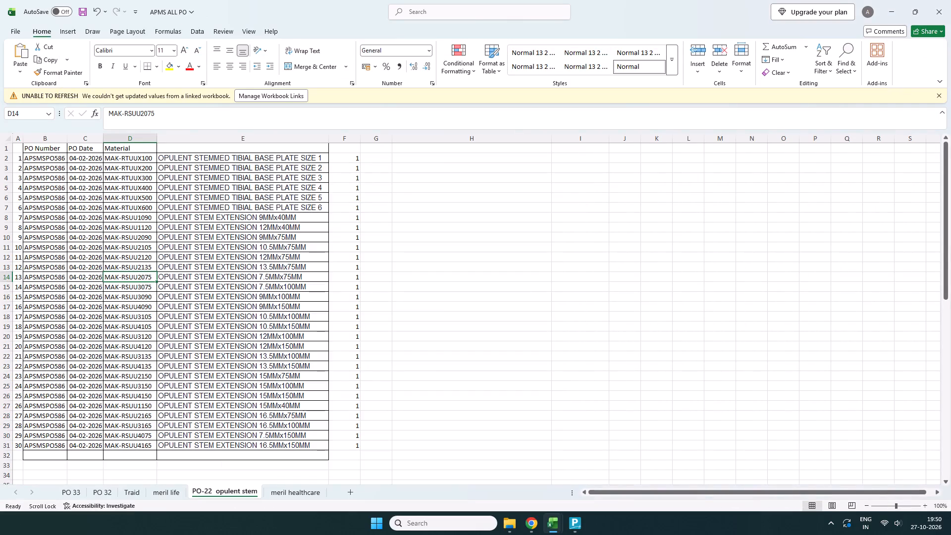
left_click(936, 13)
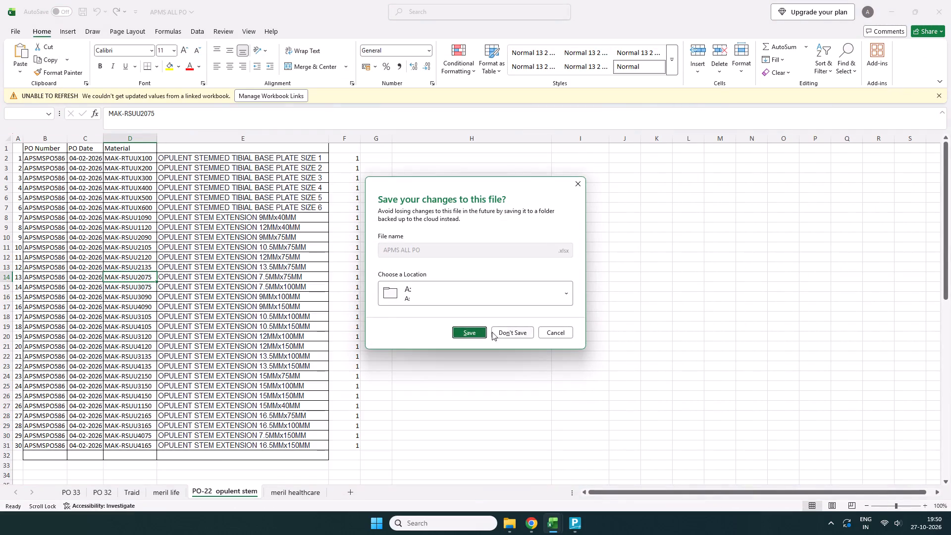
left_click(499, 332)
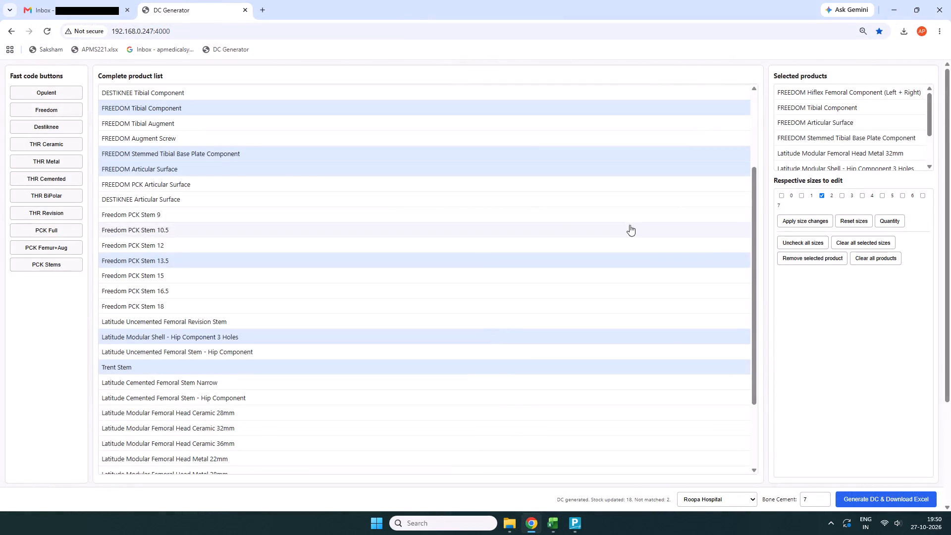
Clear all products in the DC Generator and close the browser window.
left_click(859, 259)
left_click(935, 6)
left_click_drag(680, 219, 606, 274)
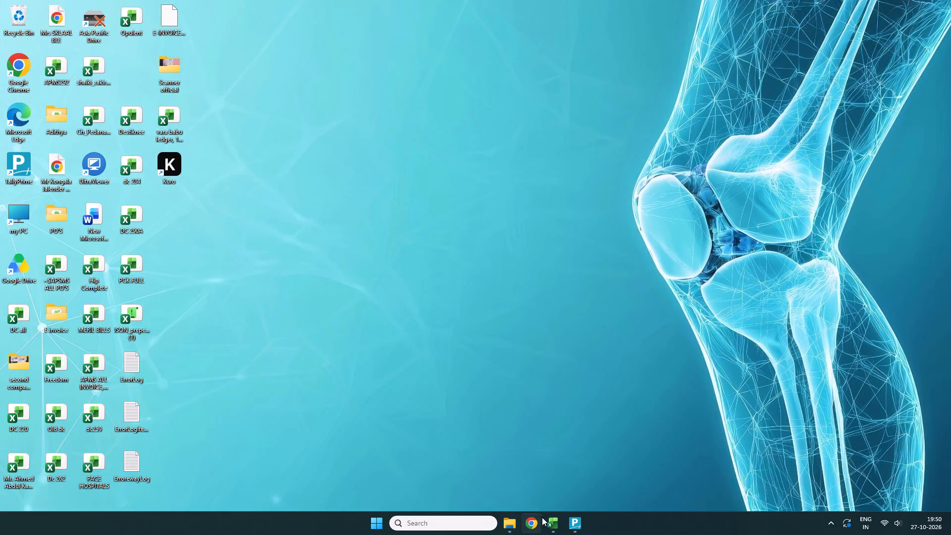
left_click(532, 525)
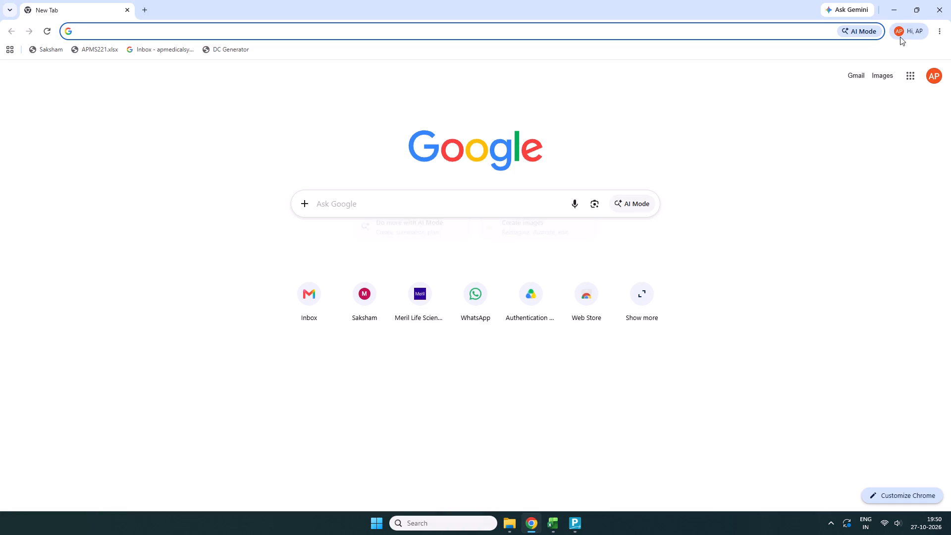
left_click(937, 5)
Bring the DC No 324 workbook back, look it over and close Excel, choosing to remove the recovered files.
left_click(550, 526)
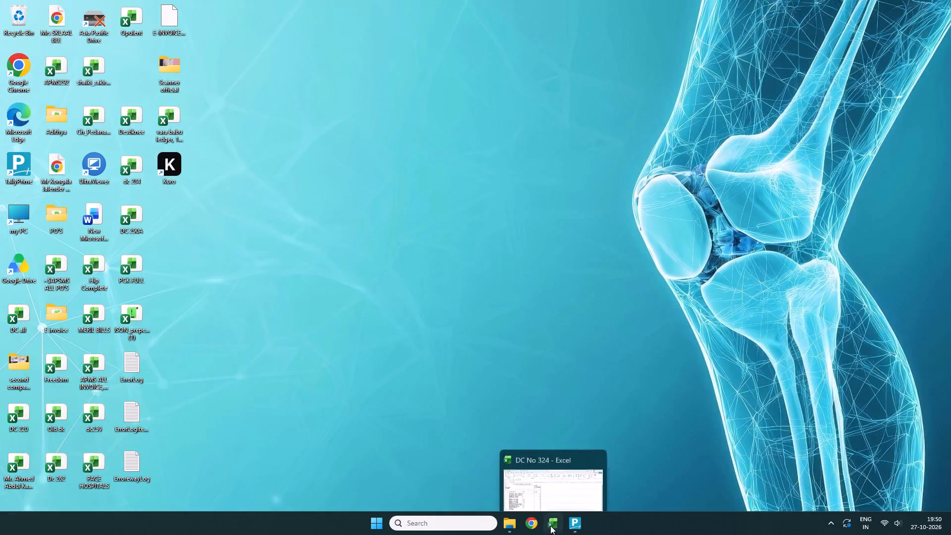
scroll(442, 305, "down", 3)
scroll(443, 310, "up", 5)
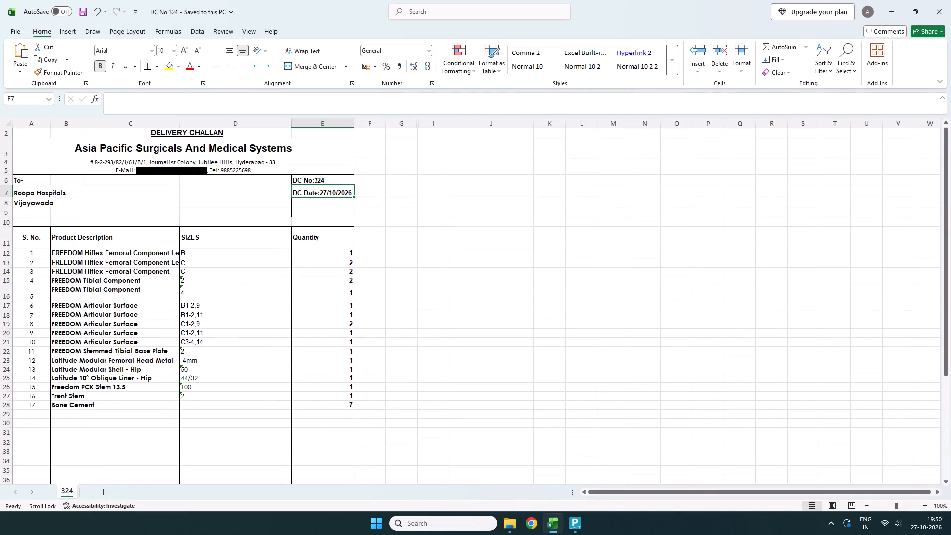
left_click(935, 6)
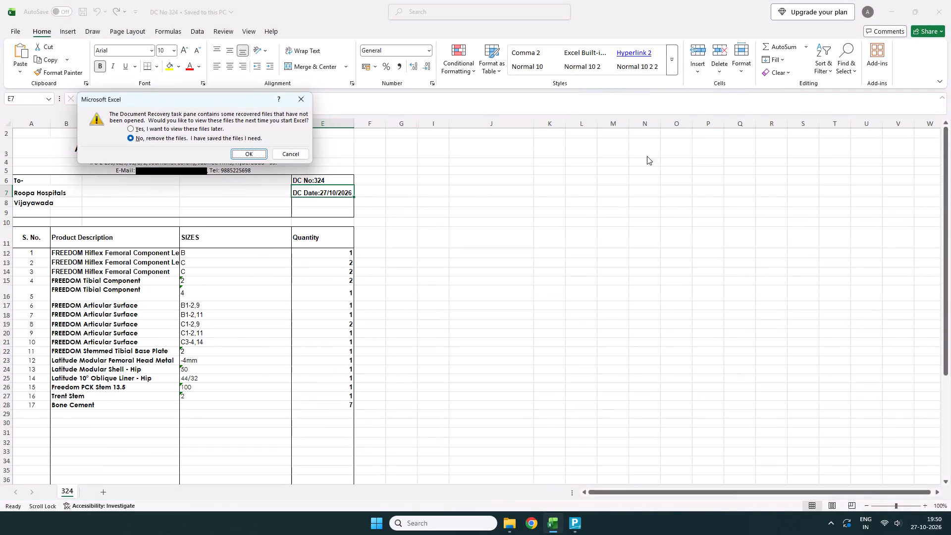
left_click(256, 153)
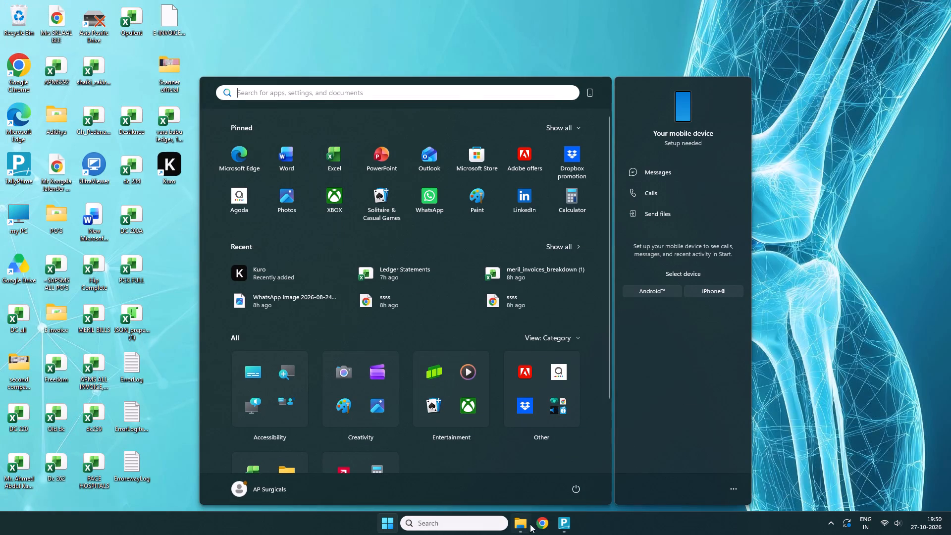
Open the computer's power options.
left_click(573, 489)
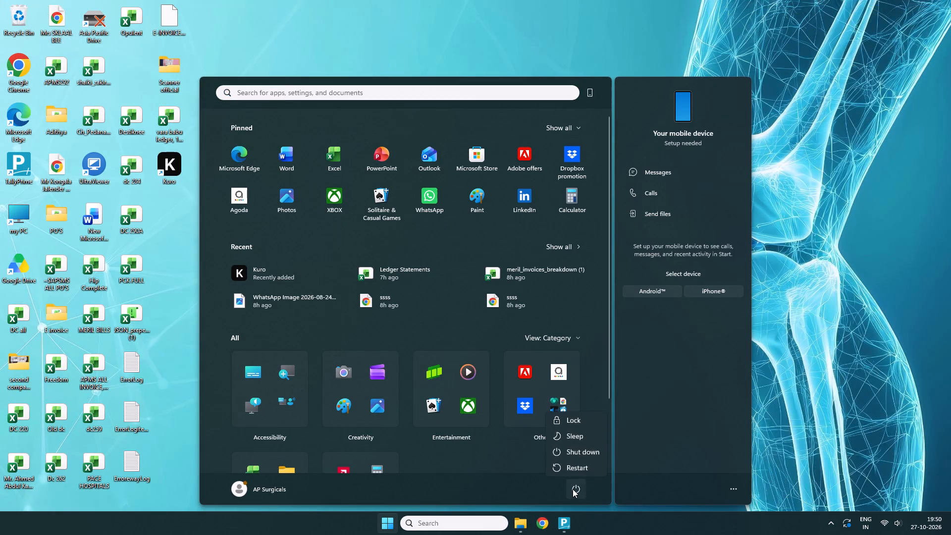